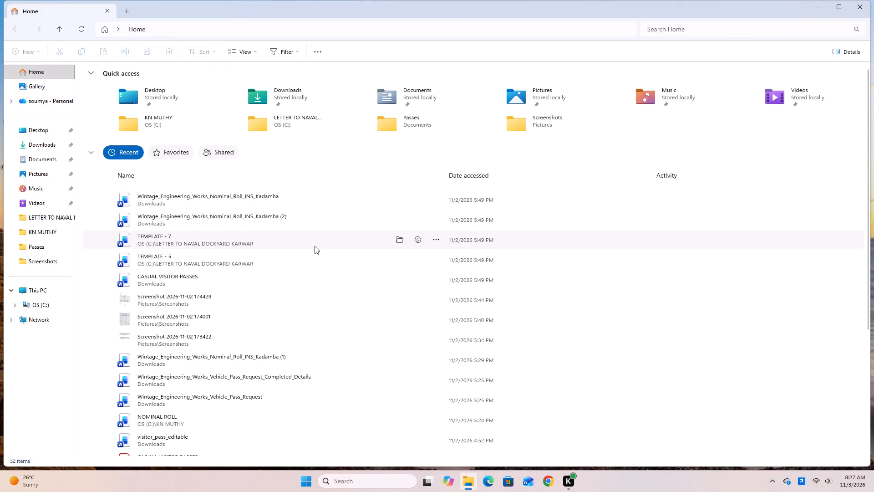
# Open the folder containing TEMPLATE - 7, review that document's vehicle details and personnel tables, and close it.
pyautogui.click(399, 240)
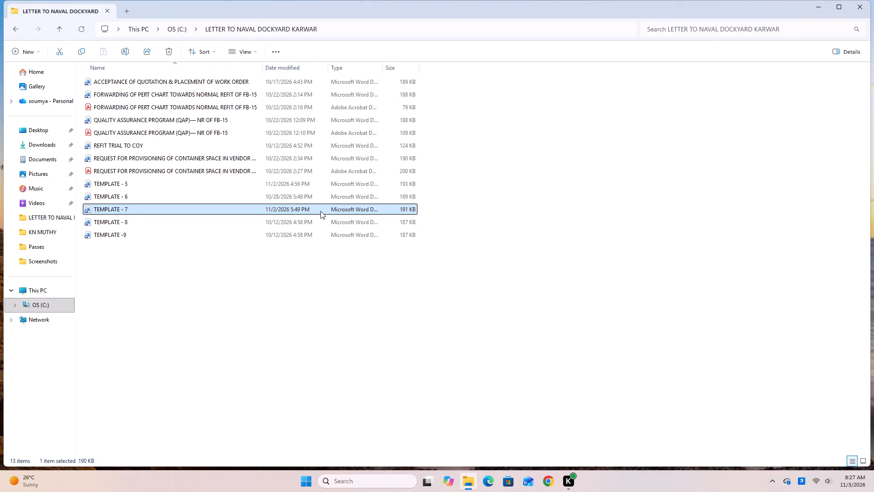
pyautogui.doubleClick(320, 211)
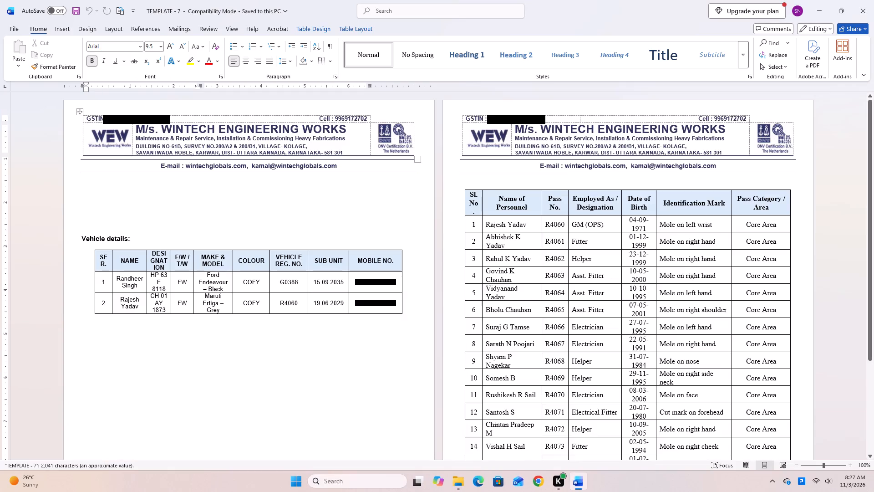
pyautogui.scroll(-13, 533, 186)
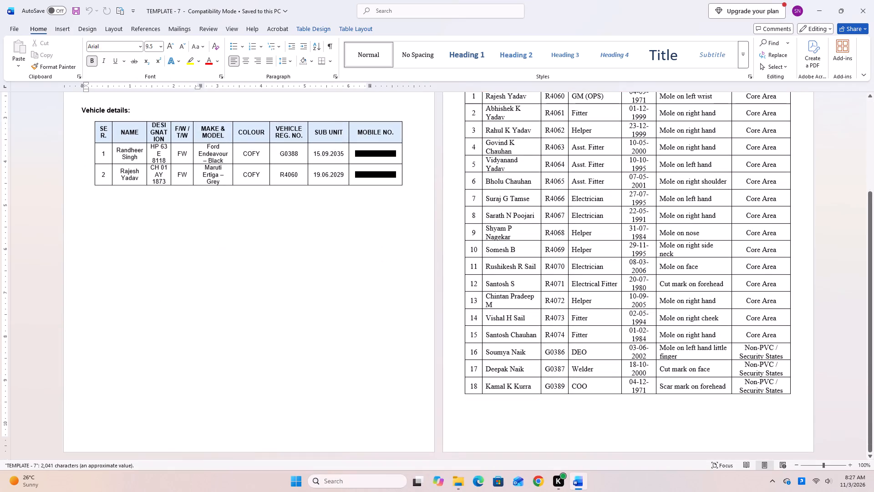
pyautogui.click(861, 0)
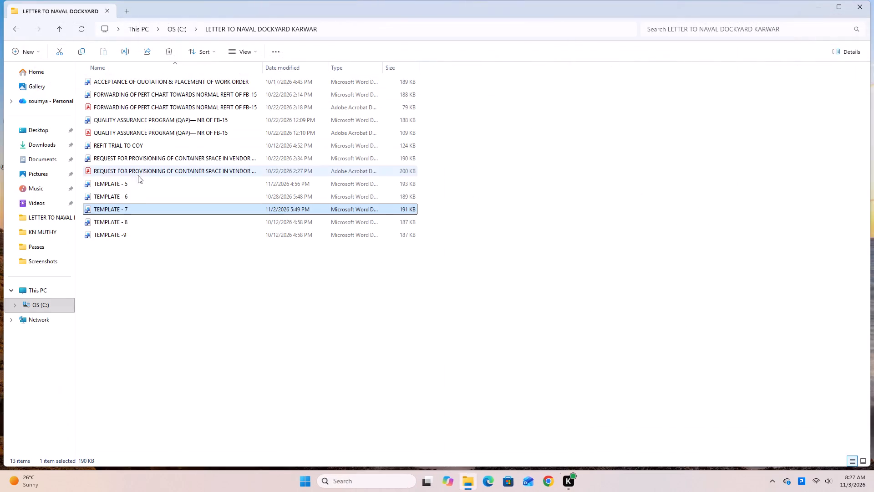
# Open TEMPLATE - 6 from the same folder, read through its no objection certificate letter, and close it.
pyautogui.doubleClick(371, 199)
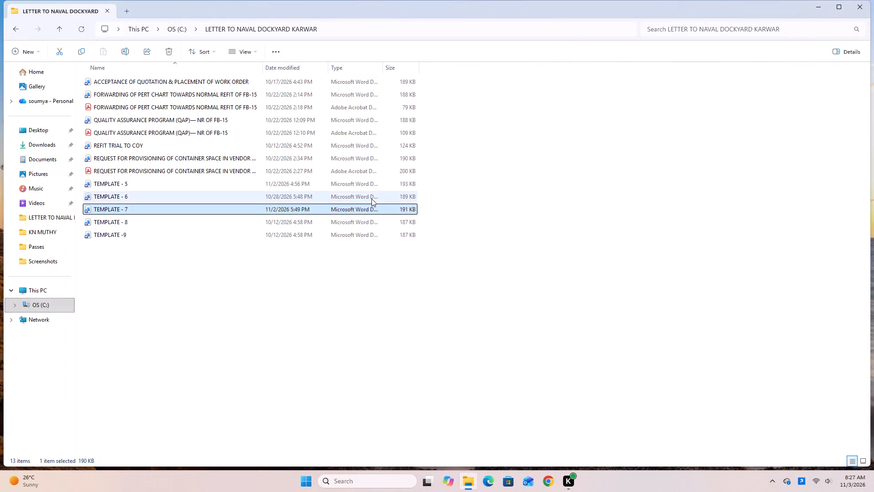
pyautogui.doubleClick(369, 199)
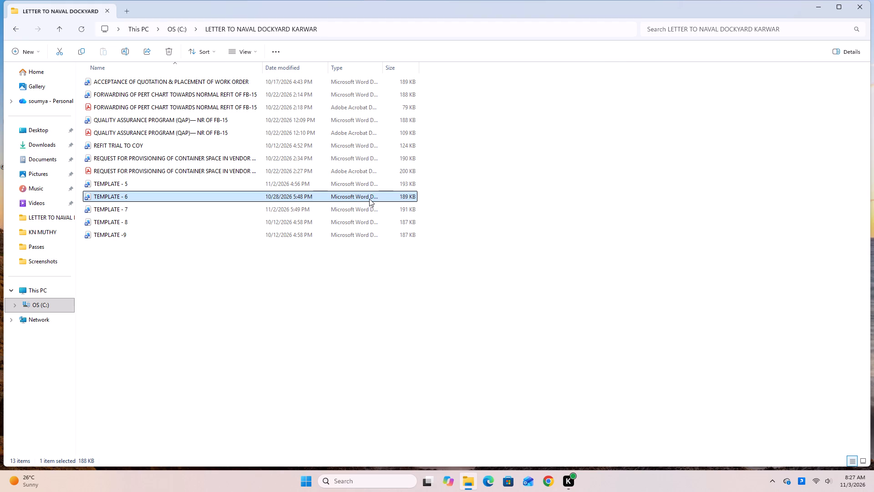
pyautogui.scroll(-2, 466, 237)
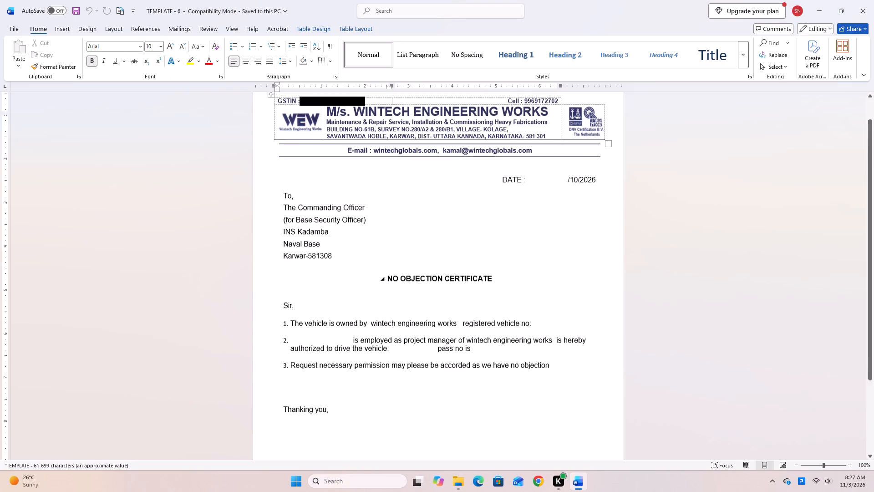
pyautogui.scroll(-2, 466, 237)
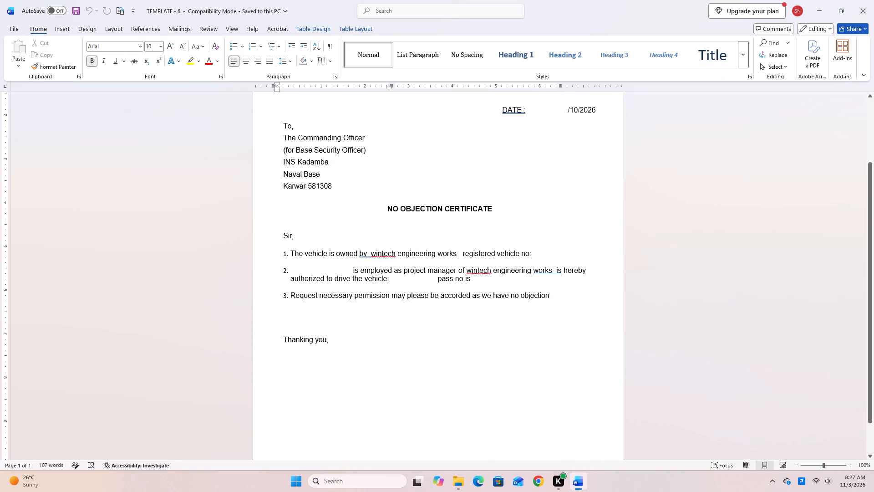
pyautogui.scroll(1, 676, 180)
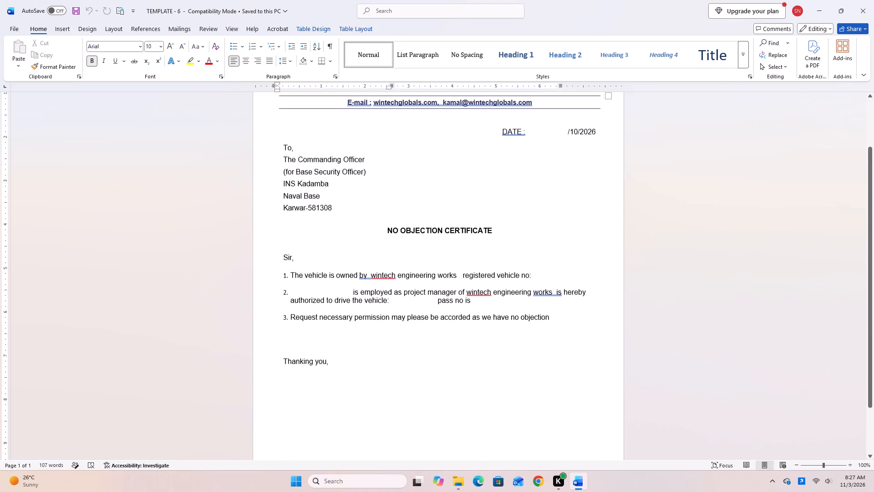
pyautogui.click(855, 10)
# Open TEMPLATE - 5, review its grey pass and red pass request letters, and close it.
pyautogui.doubleClick(356, 183)
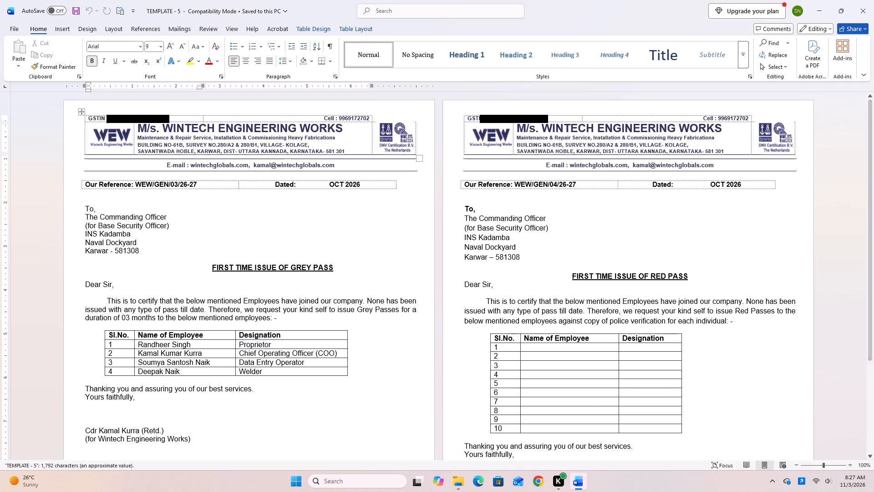
pyautogui.scroll(-11, 429, 275)
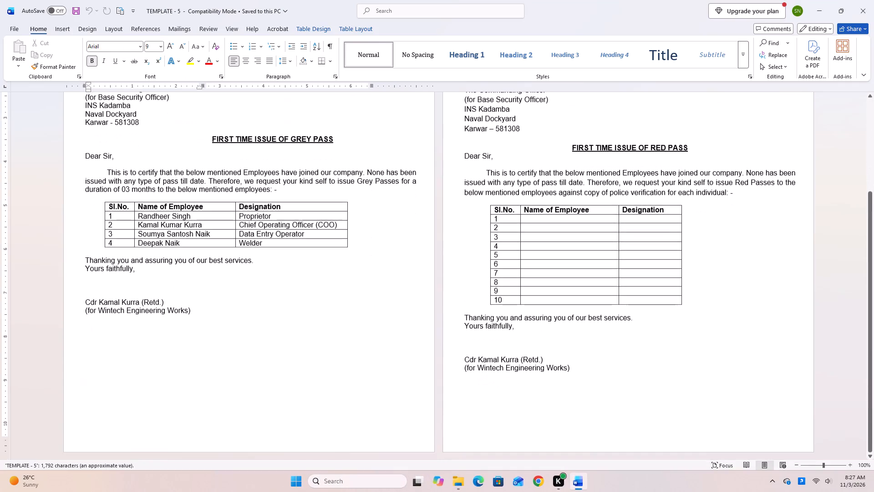
pyautogui.scroll(-4, 429, 275)
pyautogui.scroll(5, 429, 275)
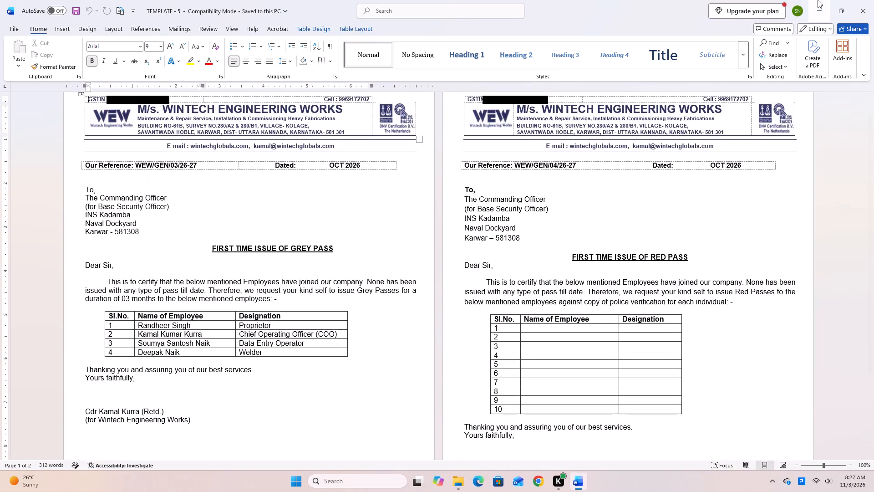
pyautogui.click(864, 17)
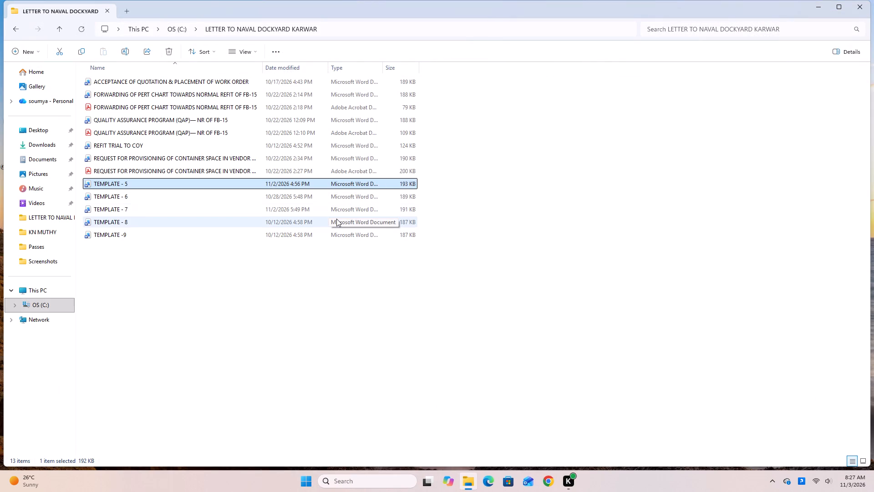
# Open TEMPLATE - 8, enable editing to check its content, and close it.
pyautogui.doubleClick(359, 225)
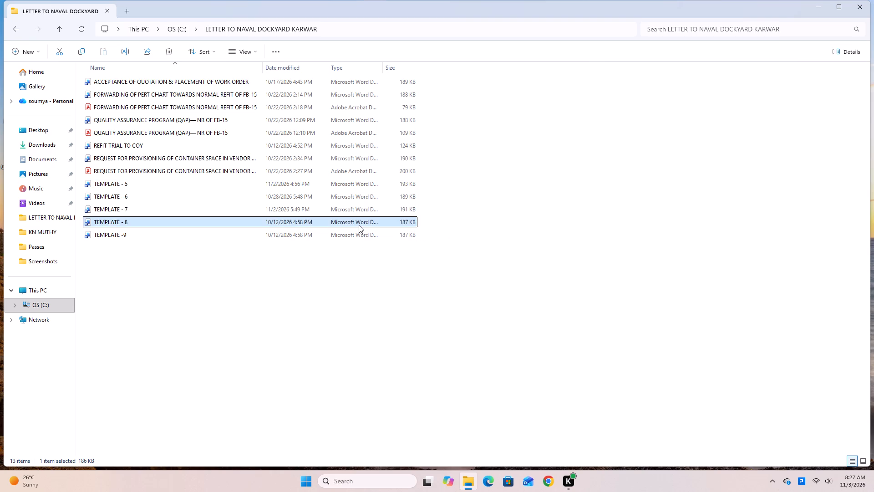
pyautogui.doubleClick(358, 225)
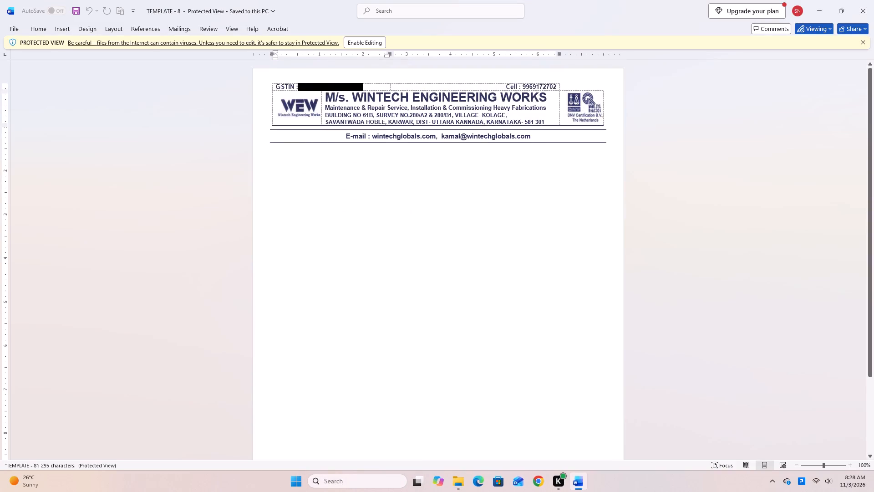
pyautogui.click(362, 43)
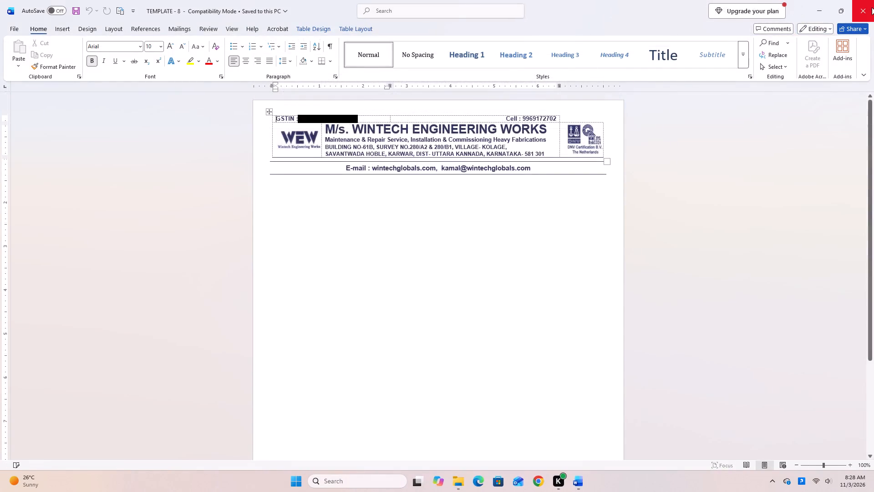
pyautogui.click(872, 7)
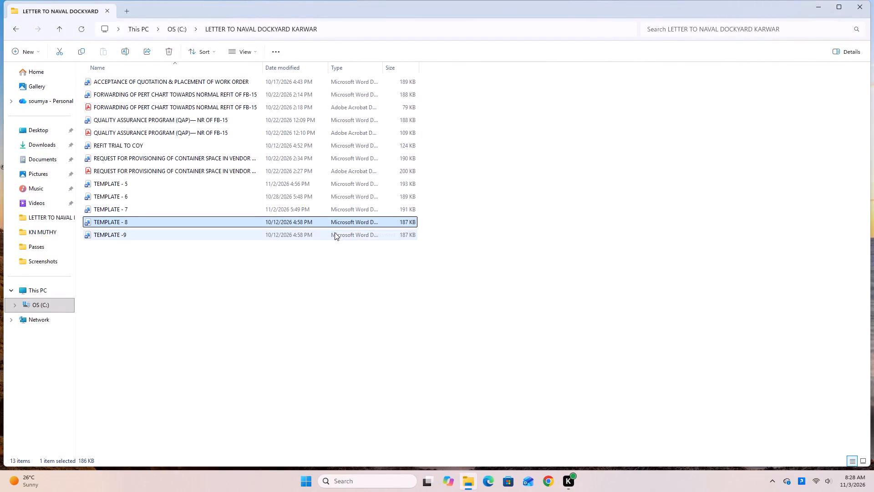
# Open TEMPLATE -9 to check its content, and close it.
pyautogui.doubleClick(335, 232)
pyautogui.click(346, 229)
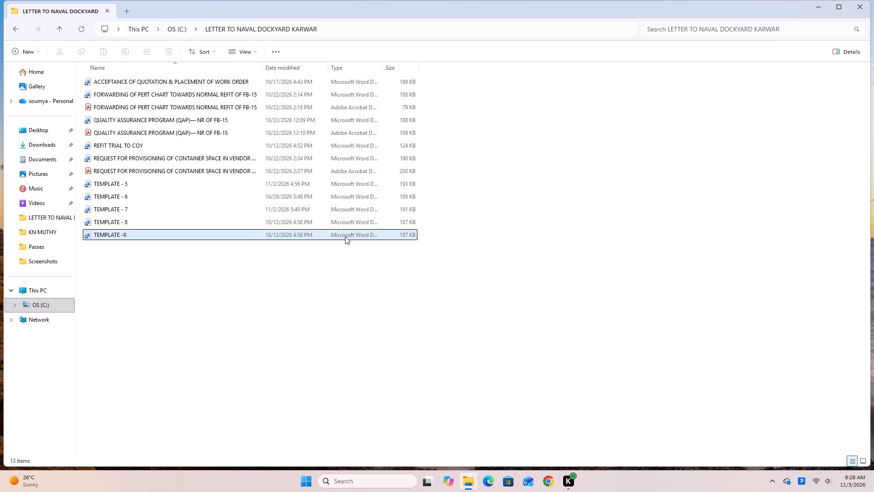
pyautogui.doubleClick(345, 236)
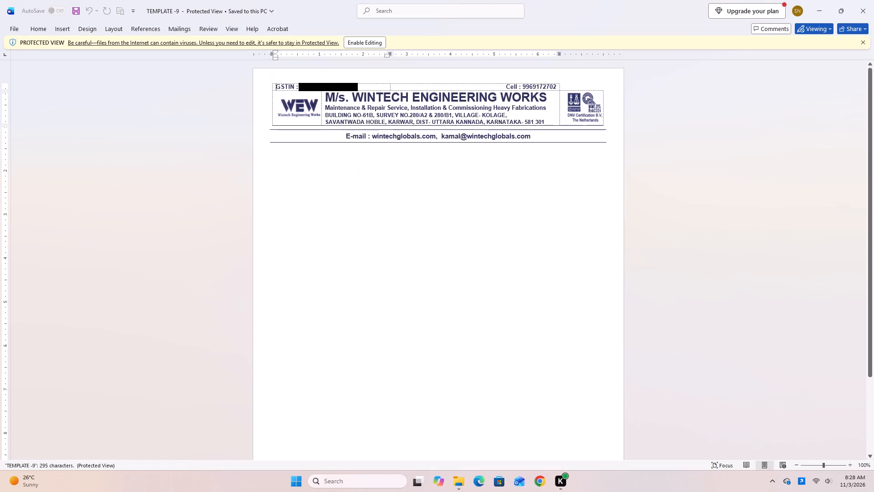
pyautogui.click(868, 2)
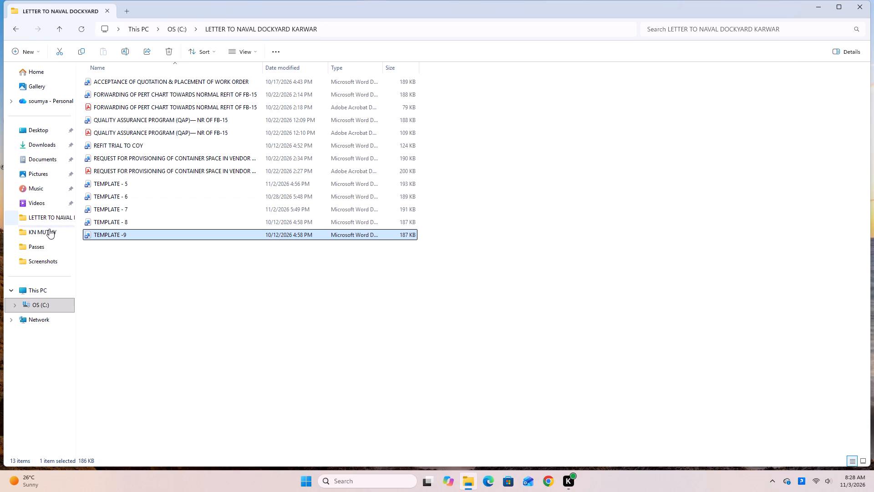
# Browse the files in the Downloads folder and open the Passes folder.
pyautogui.click(58, 213)
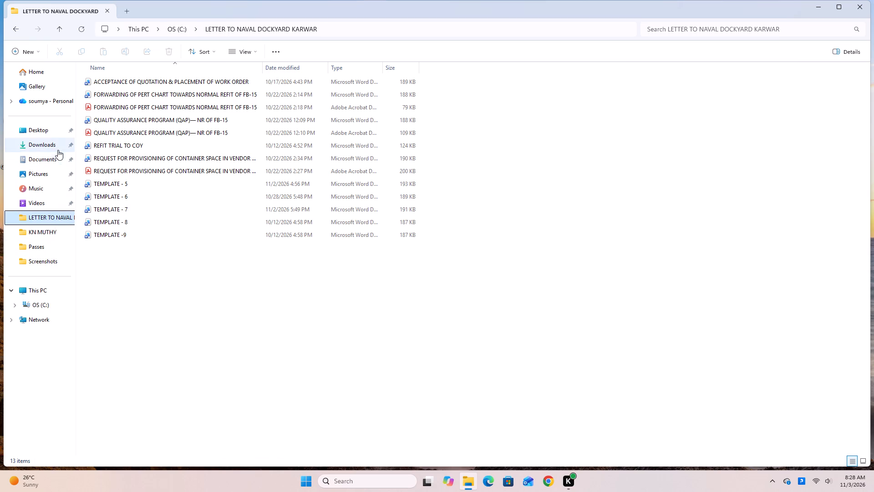
pyautogui.click(42, 145)
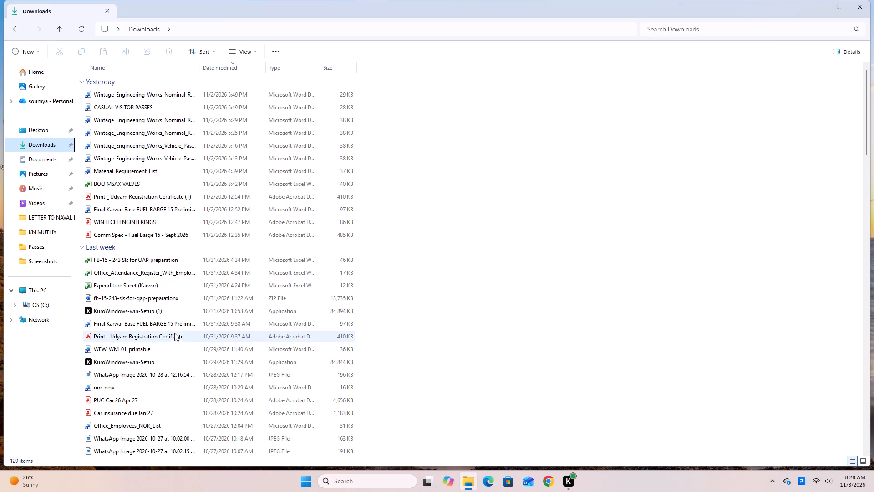
pyautogui.scroll(-1, 175, 334)
pyautogui.scroll(4, 179, 332)
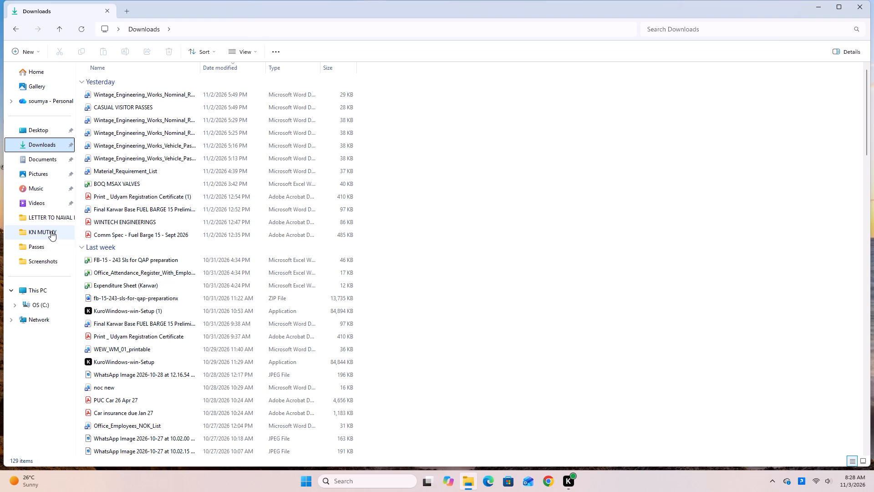
pyautogui.click(38, 243)
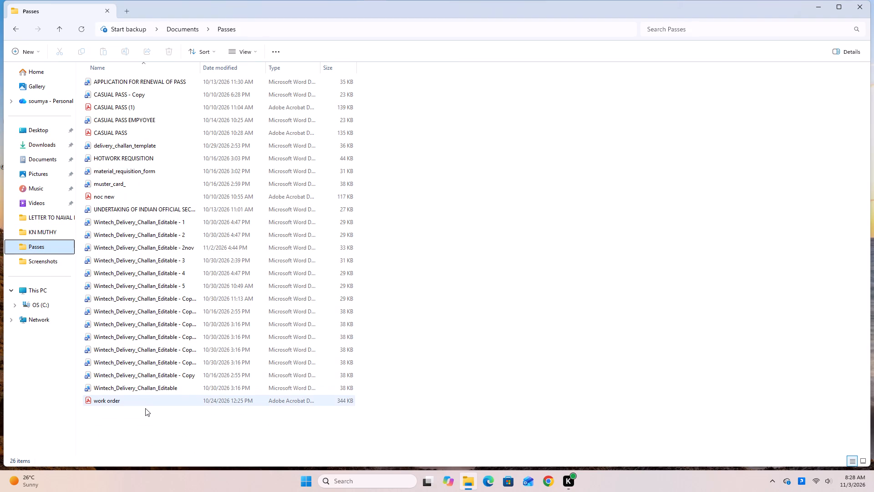
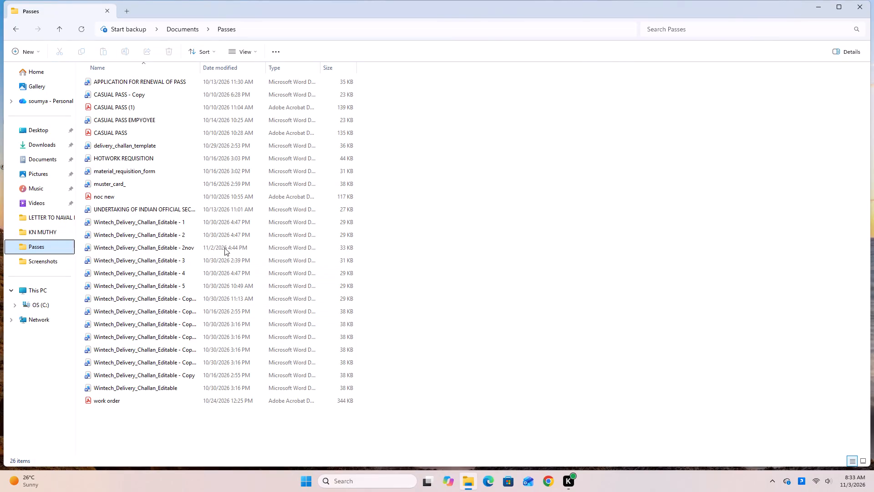
# Open Wintech_Delivery_Challan_Editable - 2nov from the Passes folder and look through its delivery challan pages.
pyautogui.click(226, 247)
pyautogui.doubleClick(226, 247)
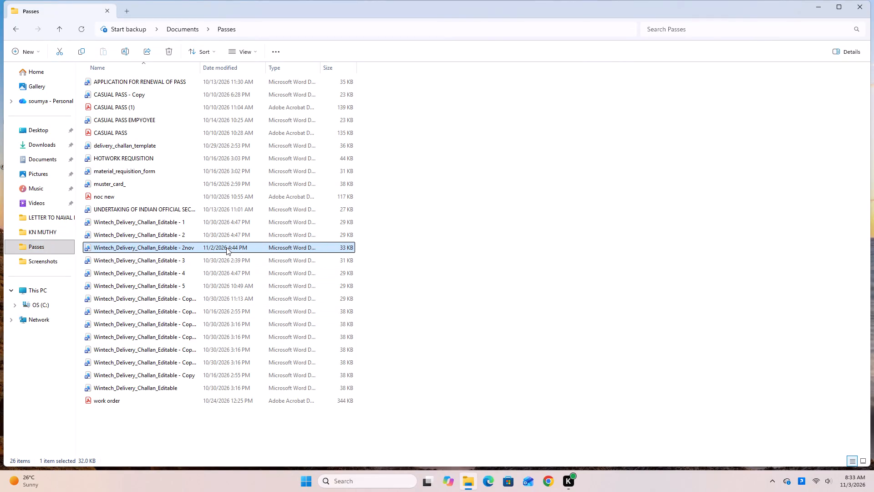
pyautogui.doubleClick(281, 249)
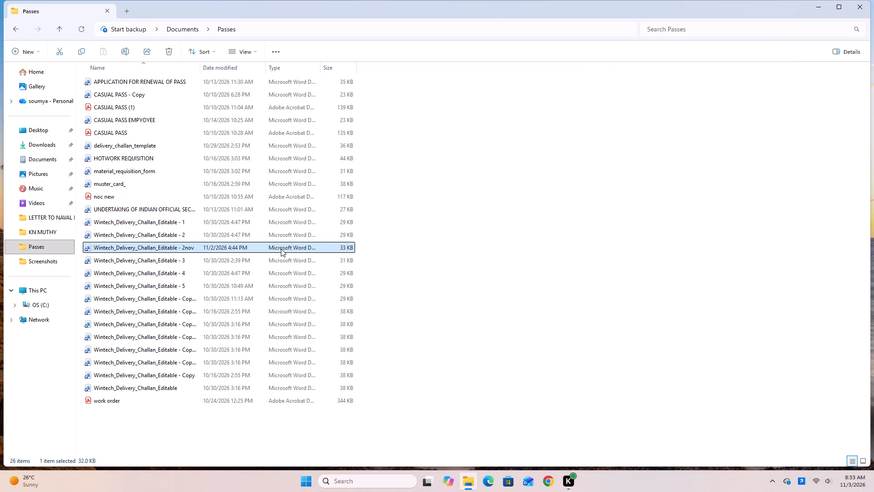
pyautogui.doubleClick(281, 249)
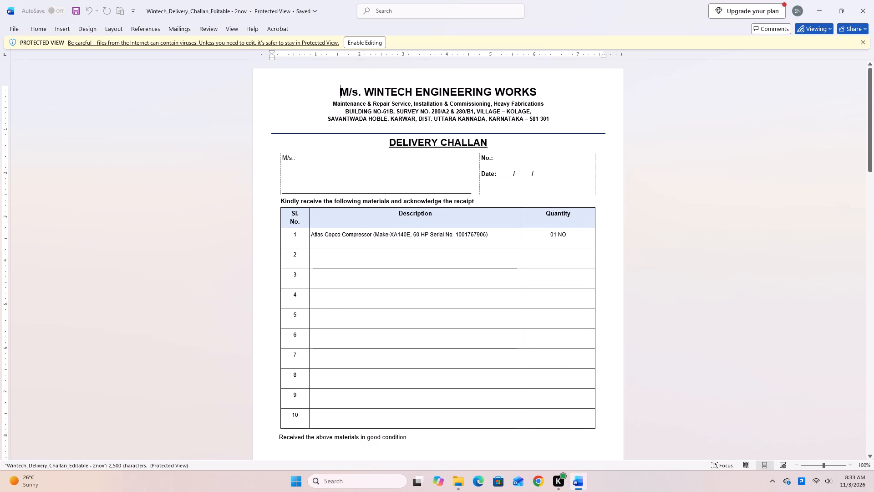
pyautogui.scroll(-4, 429, 244)
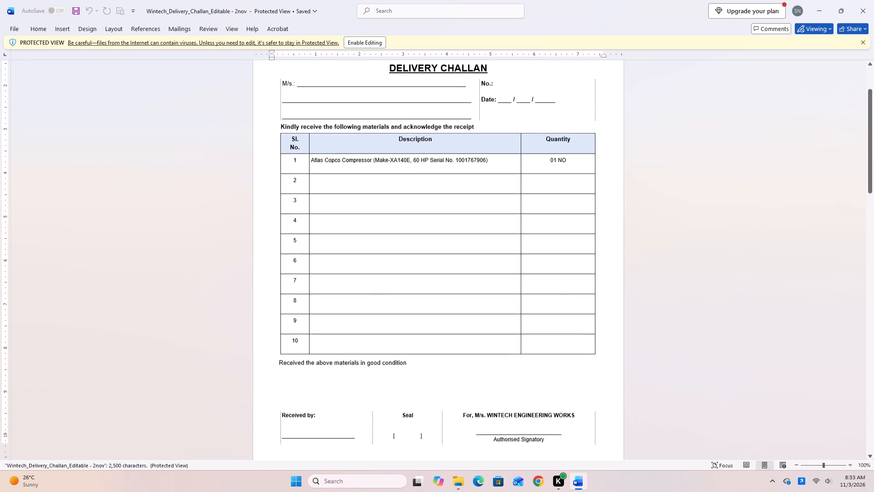
pyautogui.scroll(-20, 429, 244)
pyautogui.scroll(-3, 429, 244)
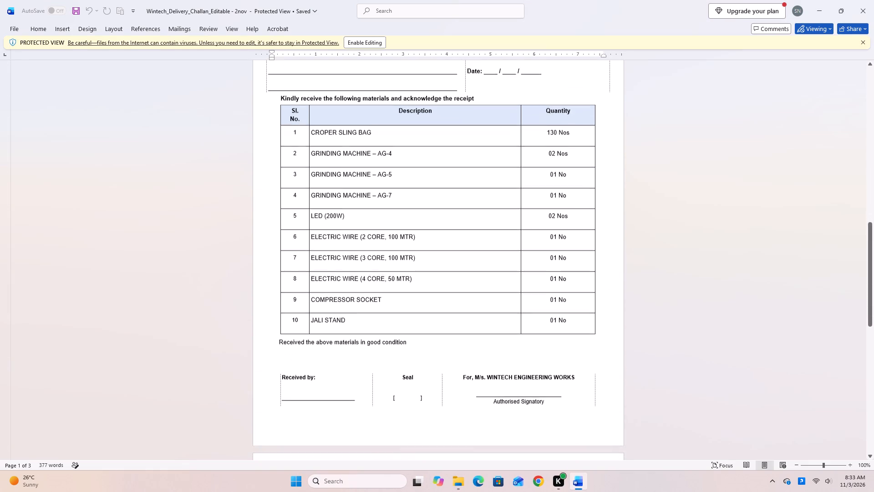
pyautogui.scroll(-20, 429, 244)
pyautogui.scroll(-6, 429, 244)
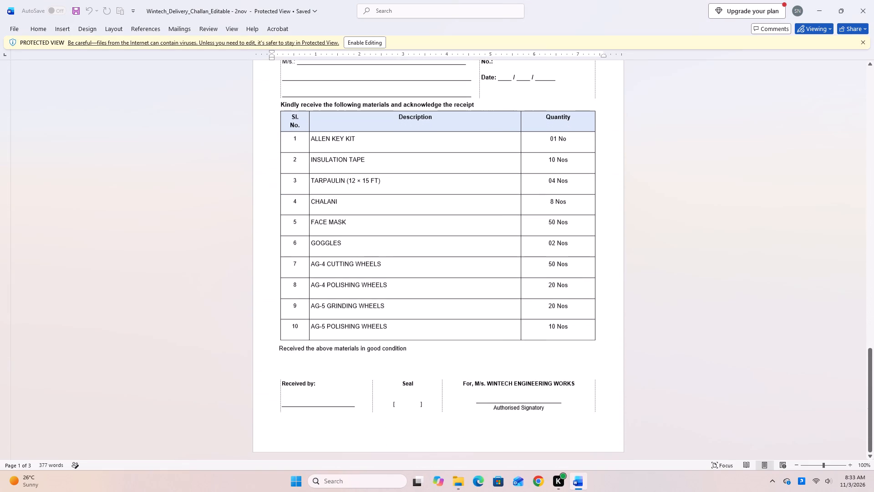
pyautogui.scroll(-7, 422, 245)
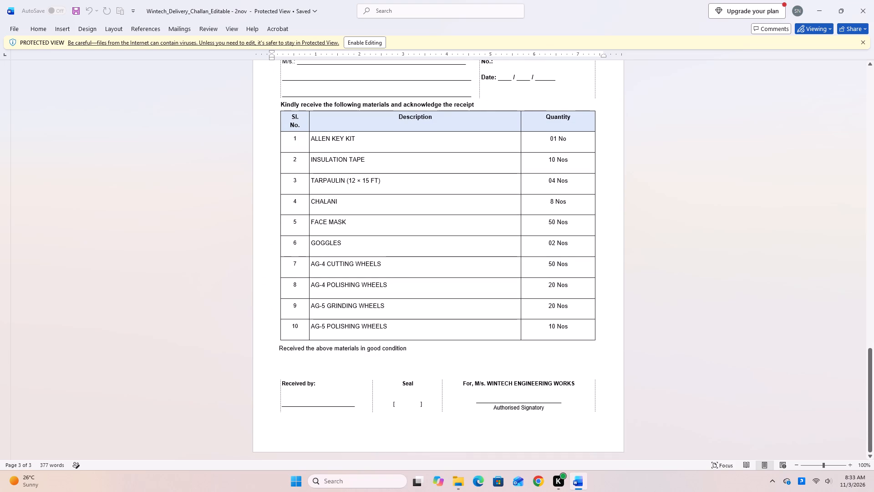
pyautogui.scroll(10, 422, 245)
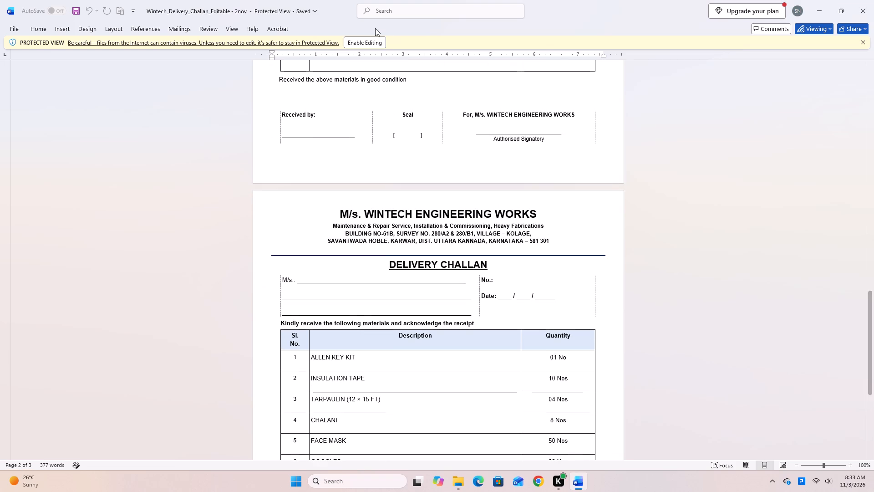
# Enable editing of the challan document and place the text cursor at the start of the first challan's M/s. line.
pyautogui.click(371, 42)
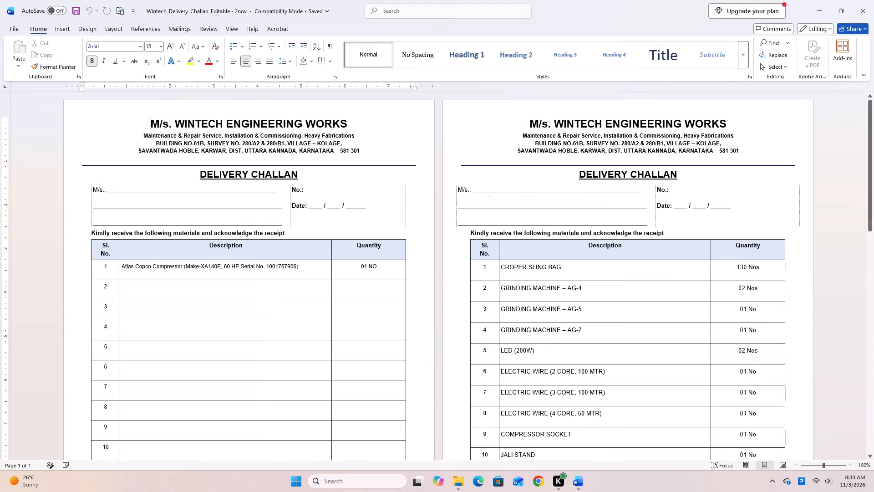
pyautogui.click(179, 185)
pyautogui.click(180, 187)
pyautogui.doubleClick(177, 186)
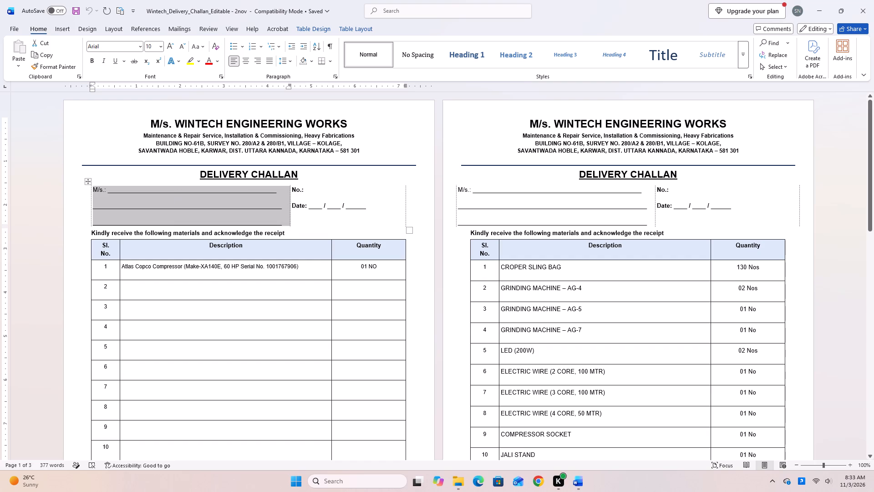
pyautogui.doubleClick(172, 190)
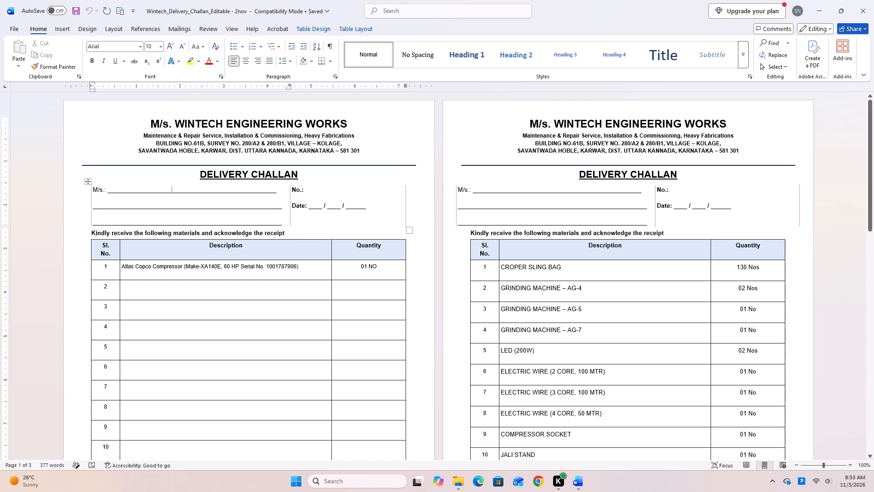
pyautogui.doubleClick(112, 188)
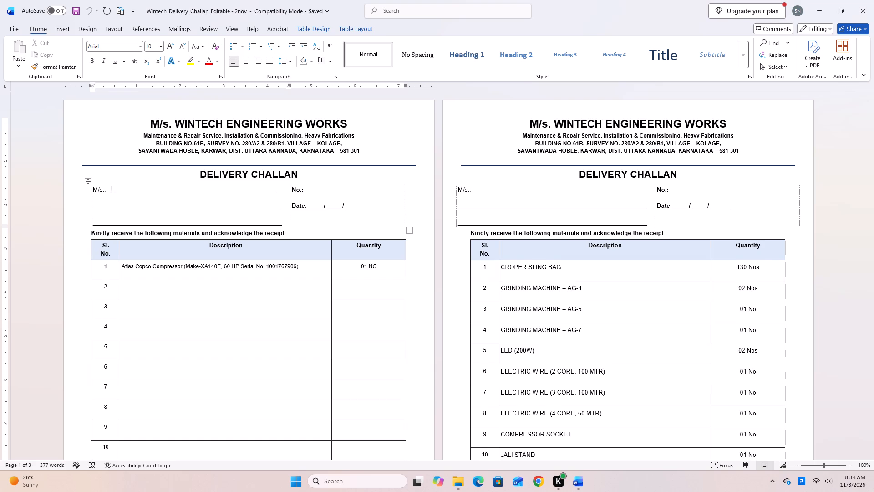
# Review the material descriptions, quantities and blank header fields across all the delivery challans, returning to the first page.
pyautogui.scroll(-1, 143, 195)
pyautogui.scroll(-12, 746, 269)
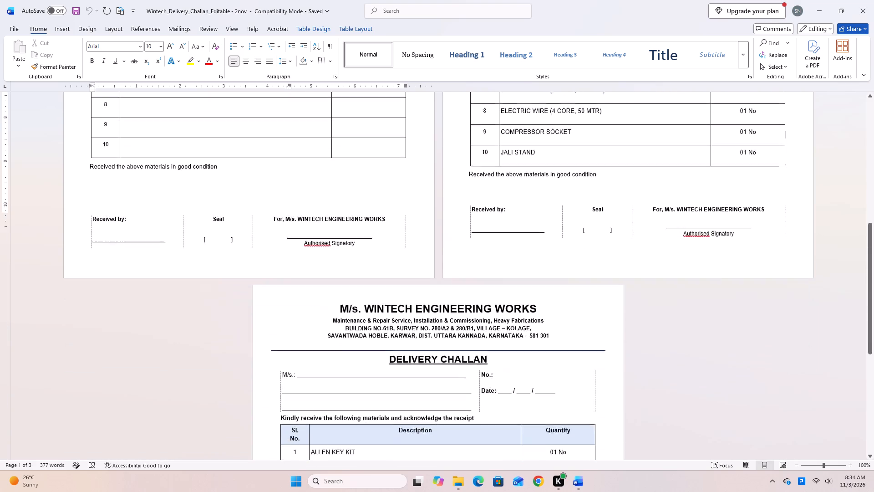
pyautogui.scroll(-12, 746, 268)
pyautogui.scroll(2, 746, 268)
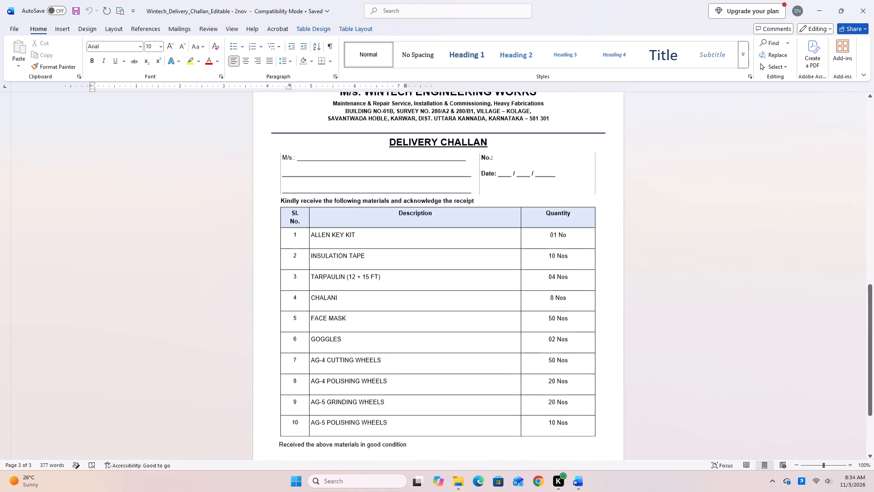
pyautogui.scroll(1, 746, 268)
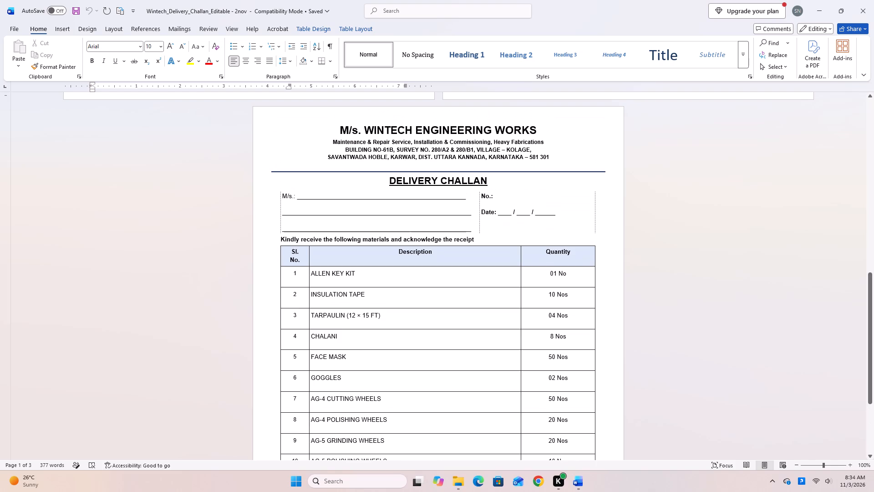
pyautogui.scroll(-2, 746, 268)
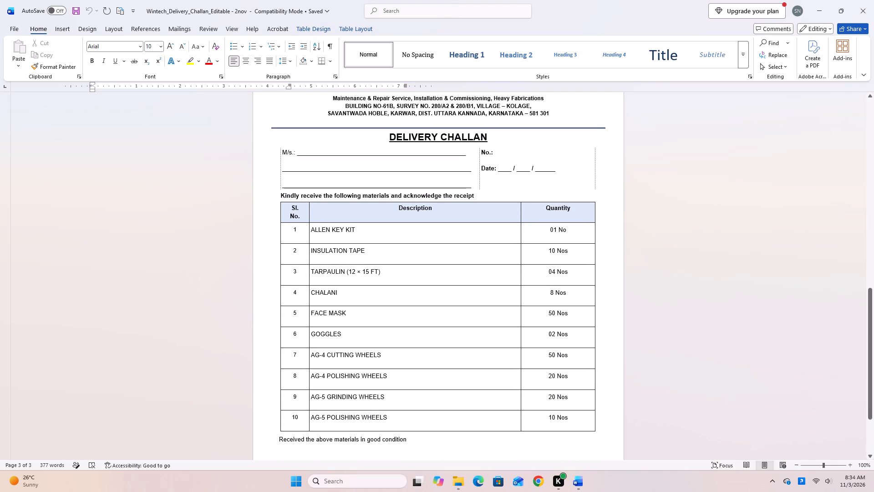
pyautogui.scroll(1, 746, 268)
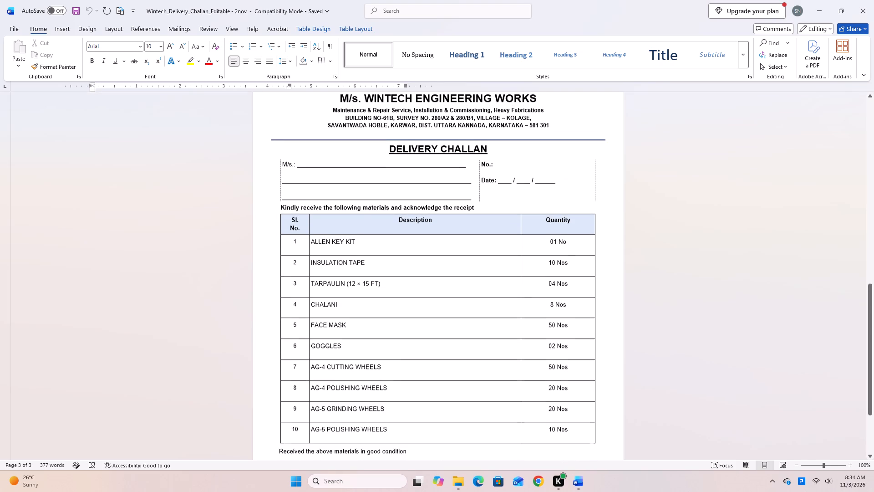
pyautogui.scroll(2, 746, 268)
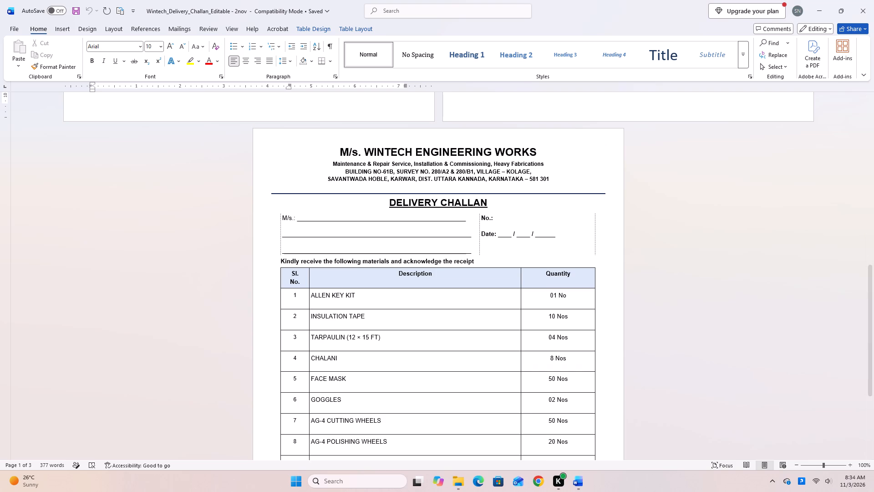
pyautogui.scroll(3, 492, 253)
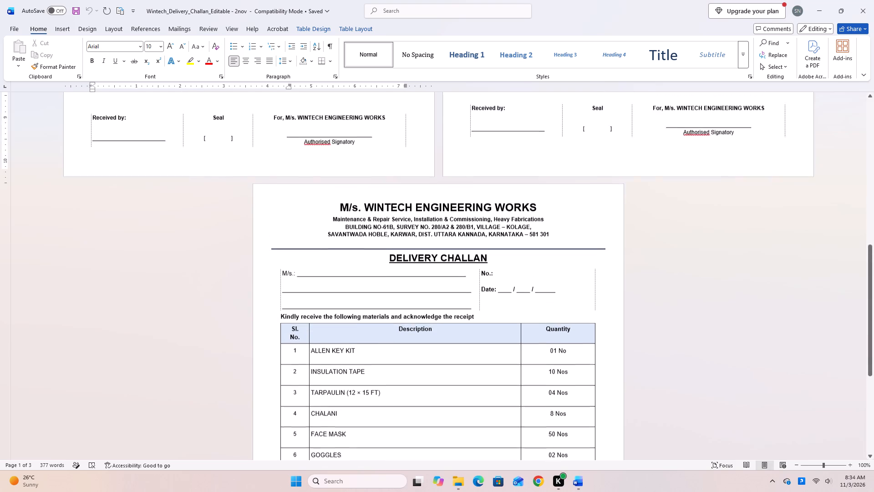
pyautogui.scroll(6, 492, 253)
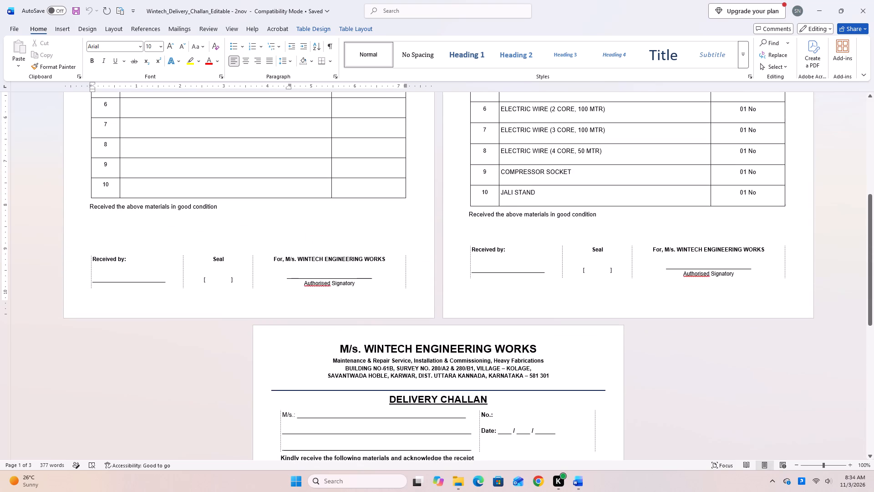
pyautogui.scroll(11, 492, 253)
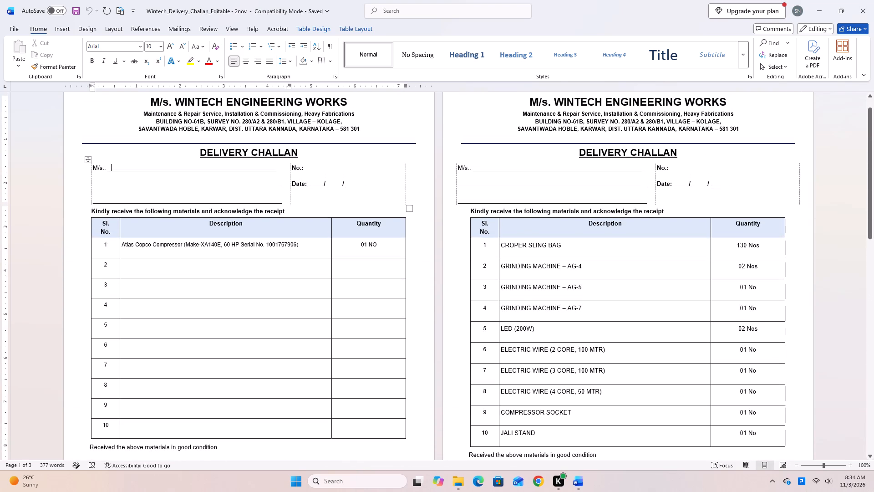
pyautogui.scroll(2, 492, 253)
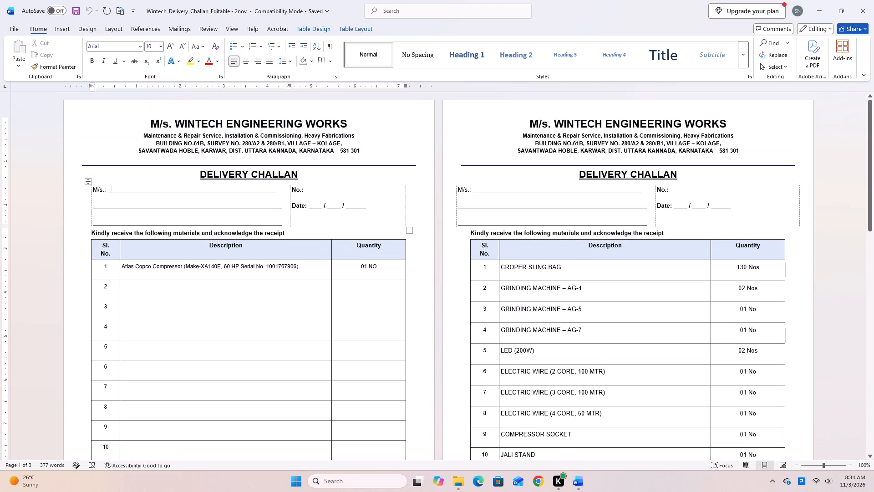
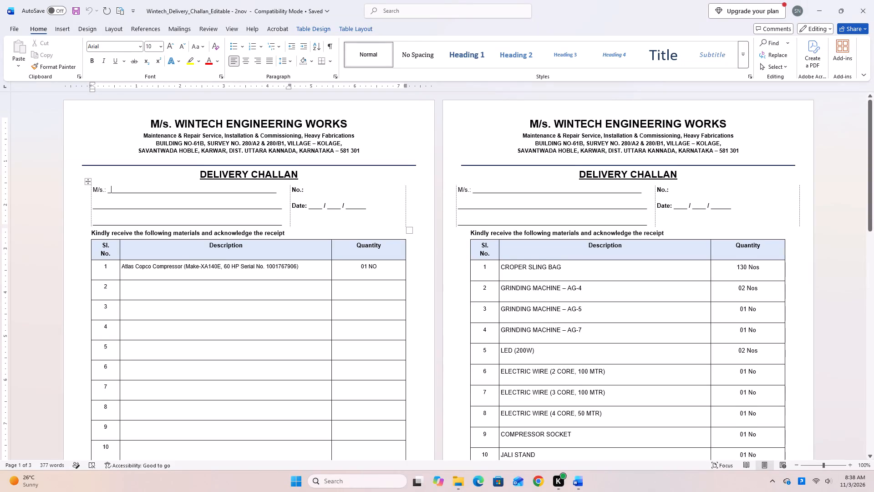
# Add RETURNABLE after DELIVERY CHALLAN in the first challan's heading, separated by a wide gap of spaces.
pyautogui.scroll(-1, 390, 194)
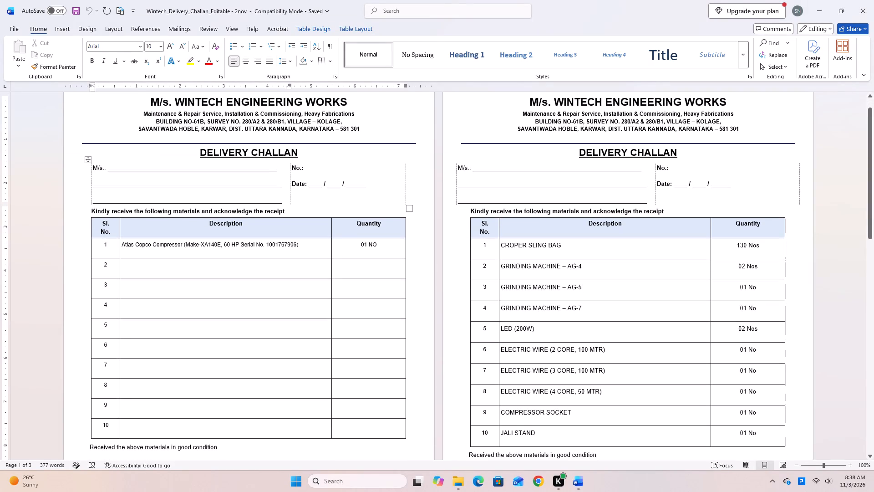
pyautogui.click(323, 154)
pyautogui.press('space')
pyautogui.press('space')
pyautogui.press('space')
pyautogui.press('space')
pyautogui.press('space')
pyautogui.press('space')
pyautogui.press('space')
pyautogui.press('space')
pyautogui.press('space')
pyautogui.press('space')
pyautogui.press('space')
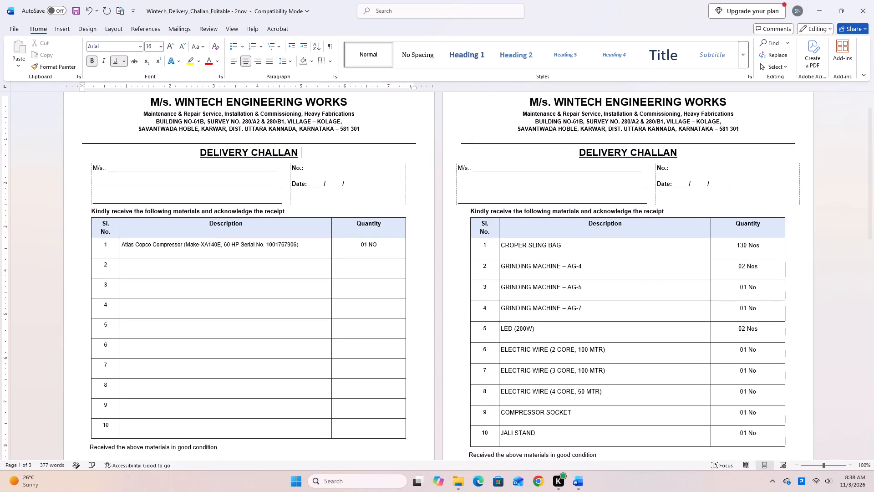
pyautogui.write('re')
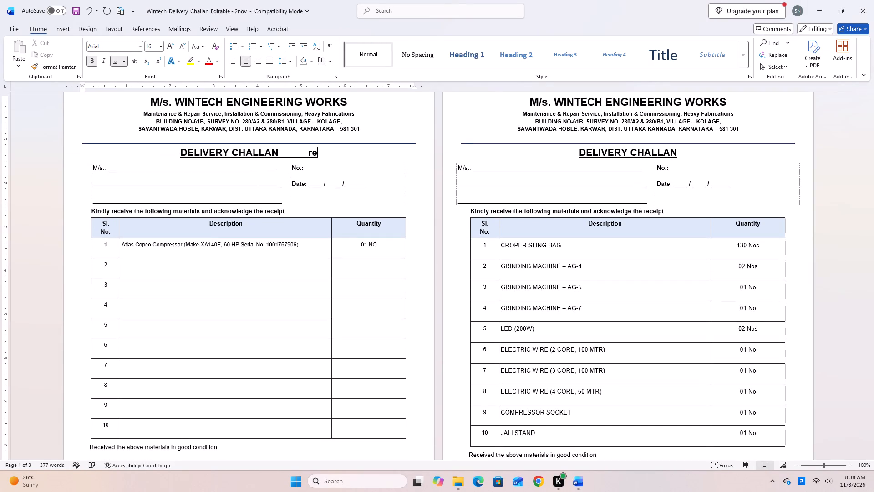
pyautogui.press('BackSpace')
pyautogui.press('BackSpace')
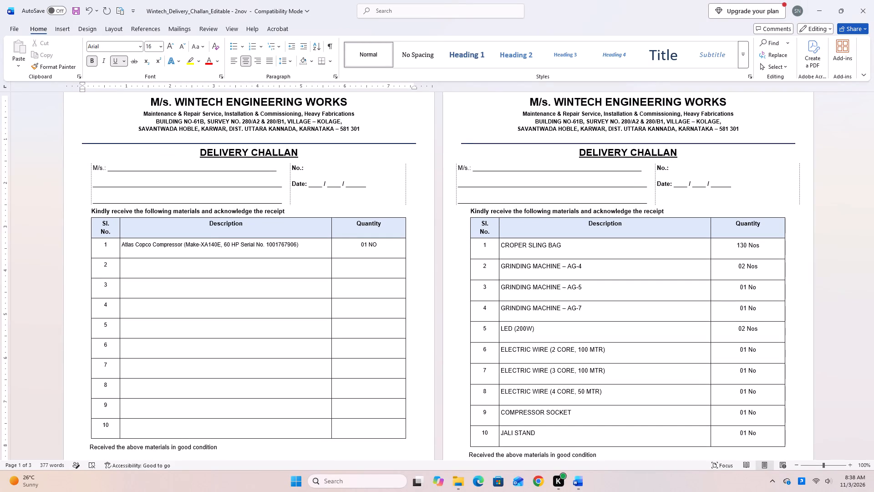
pyautogui.write('RE')
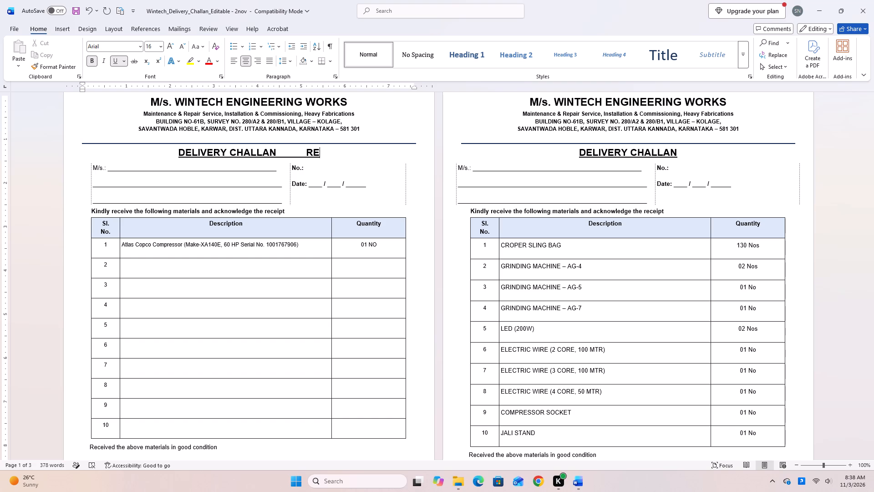
pyautogui.write('TU')
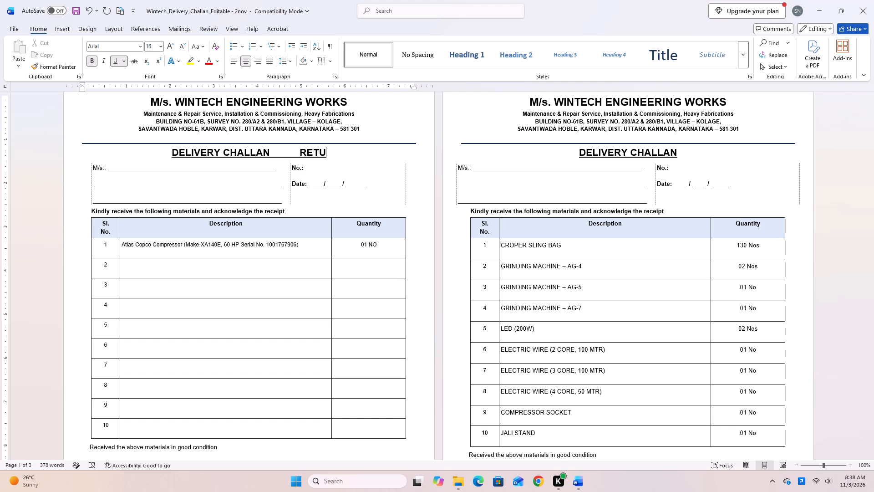
pyautogui.write('RN')
pyautogui.write('ABLE')
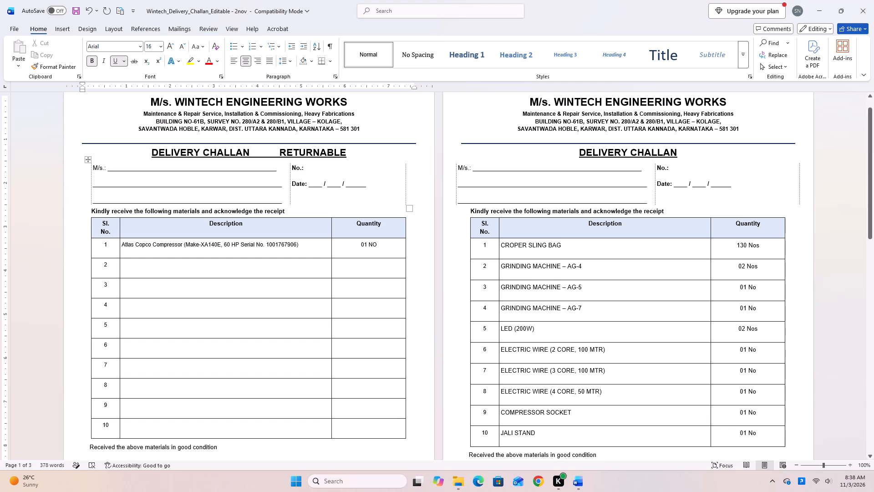
# Copy RETURNABLE from the first challan's heading and paste it after DELIVERY CHALLAN in the second challan's heading, keeping its source formatting.
pyautogui.moveTo(279, 152); pyautogui.dragTo(351, 149)
pyautogui.rightClick(328, 152)
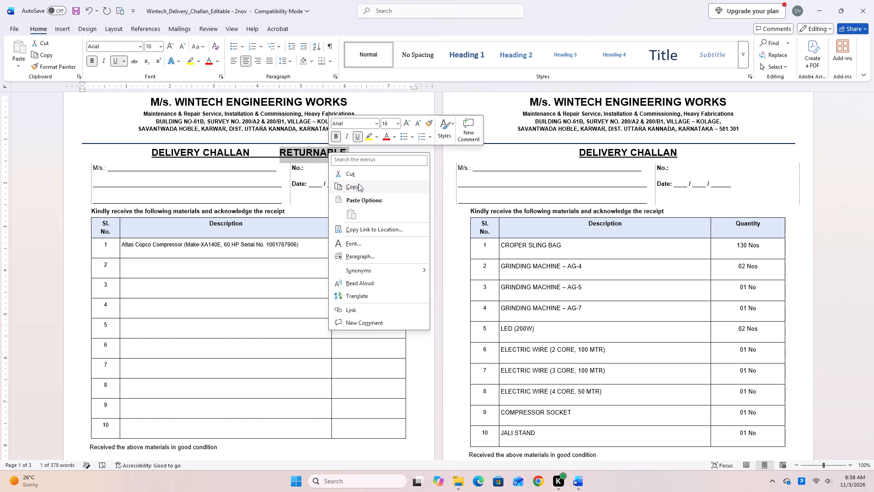
pyautogui.click(358, 184)
pyautogui.click(684, 152)
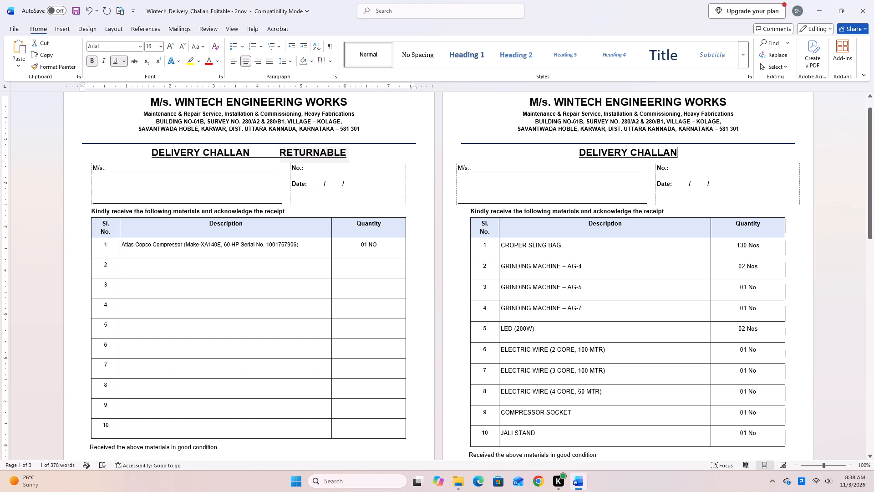
pyautogui.press('space')
pyautogui.press('space')
pyautogui.press('space')
pyautogui.press('space')
pyautogui.press('space')
pyautogui.press('space')
pyautogui.press('space')
pyautogui.press('space')
pyautogui.press('space')
pyautogui.press('space')
pyautogui.press('space')
pyautogui.press('space')
pyautogui.rightClick(684, 152)
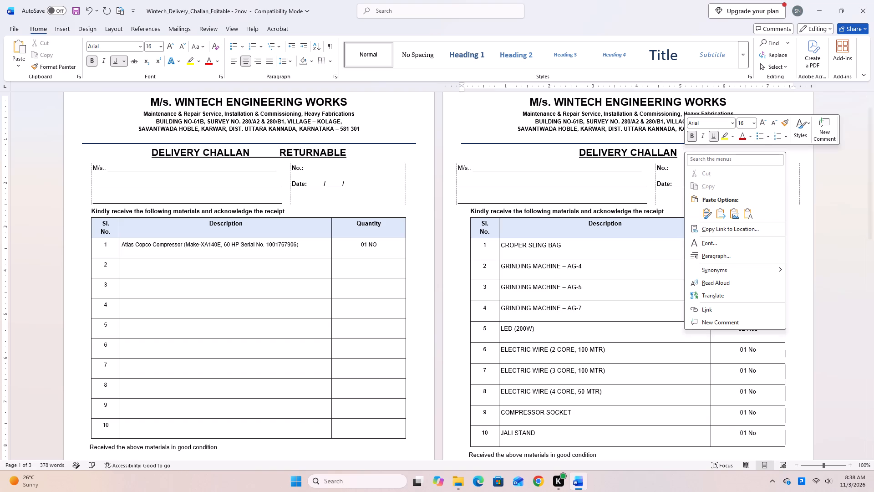
pyautogui.click(705, 213)
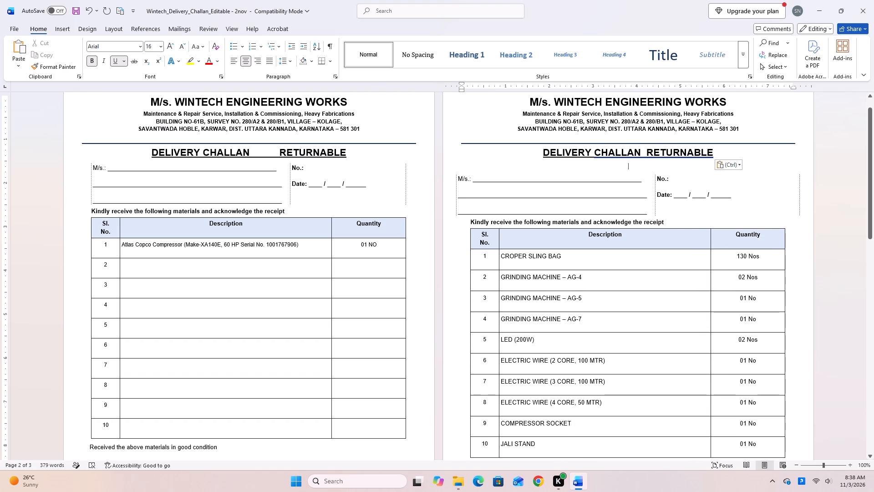
# Remove the underline from the whole DELIVERY CHALLAN RETURNABLE heading on the second challan.
pyautogui.moveTo(533, 149); pyautogui.dragTo(610, 157)
pyautogui.moveTo(610, 157); pyautogui.dragTo(717, 159)
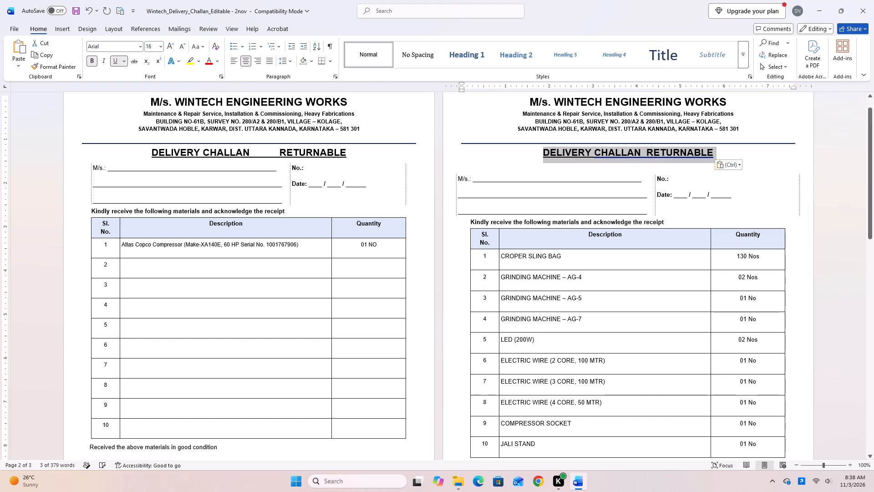
pyautogui.click(111, 58)
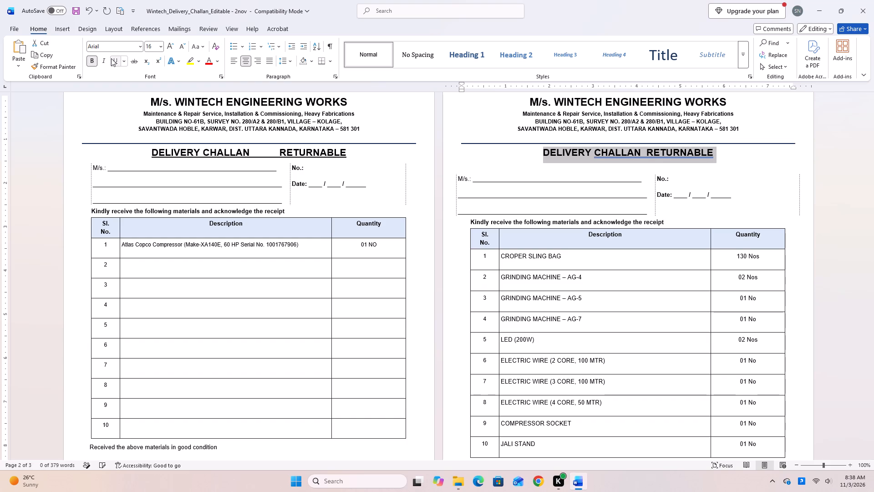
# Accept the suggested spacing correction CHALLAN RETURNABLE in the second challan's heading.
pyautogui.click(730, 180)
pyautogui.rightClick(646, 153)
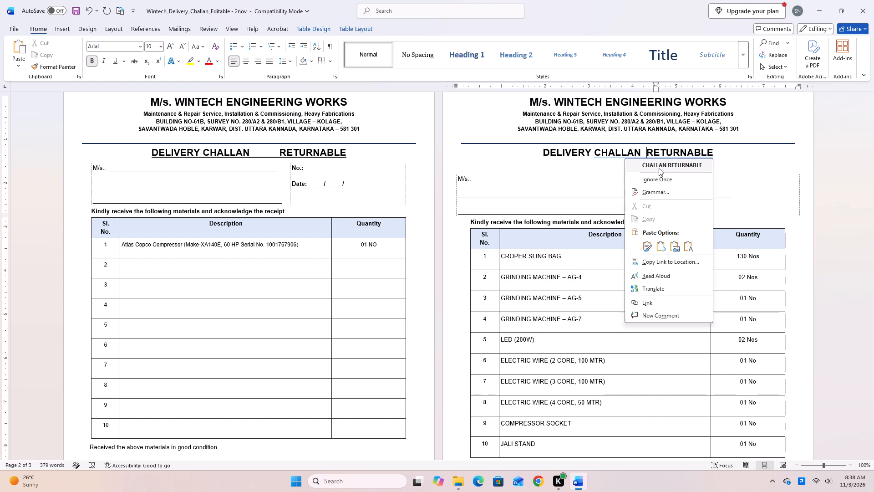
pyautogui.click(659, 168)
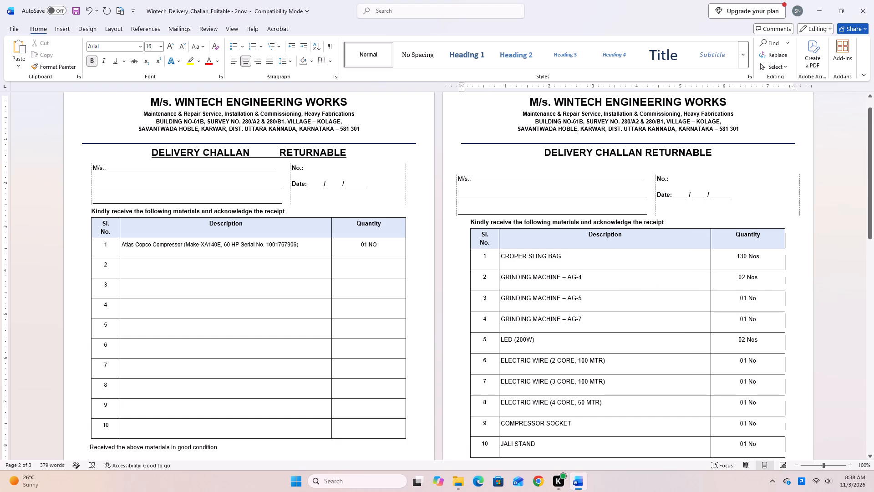
# Insert a wide gap of spaces between DELIVERY CHALLAN and RETURNABLE in the second challan's heading.
pyautogui.moveTo(543, 153); pyautogui.dragTo(696, 159)
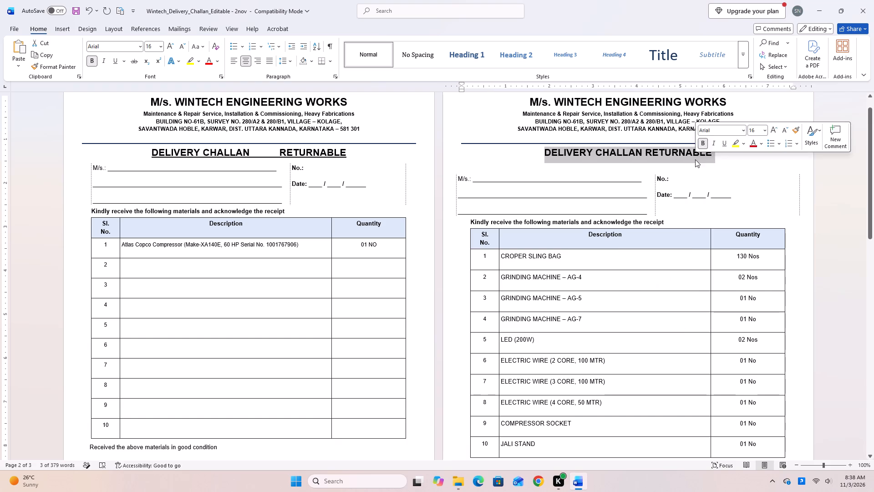
pyautogui.click(648, 156)
pyautogui.press('space')
pyautogui.press('space')
pyautogui.press('space')
pyautogui.press('space')
pyautogui.press('space')
pyautogui.press('space')
pyautogui.press('space')
pyautogui.press('space')
pyautogui.press('space')
pyautogui.press('space')
pyautogui.press('space')
pyautogui.press('space')
pyautogui.press('space')
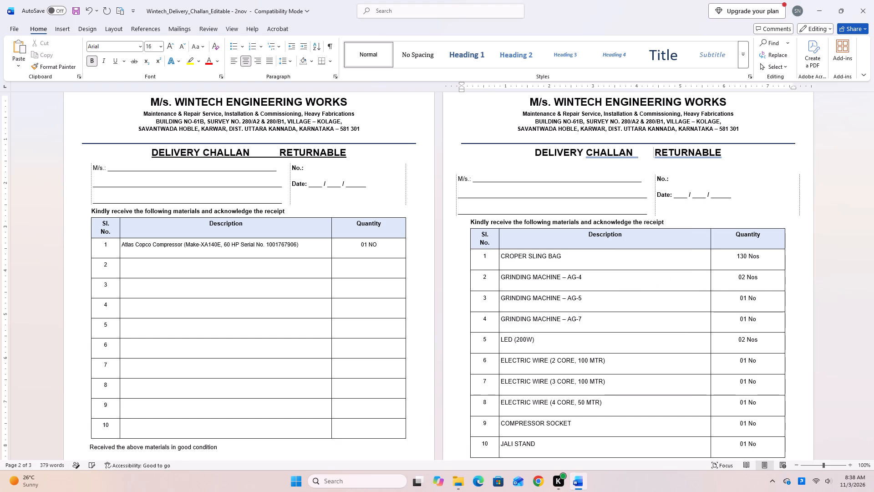
pyautogui.press('space')
pyautogui.press('space')
pyautogui.press('space')
pyautogui.press('space')
pyautogui.press('space')
pyautogui.press('space')
pyautogui.press('space')
pyautogui.press('space')
pyautogui.press('space')
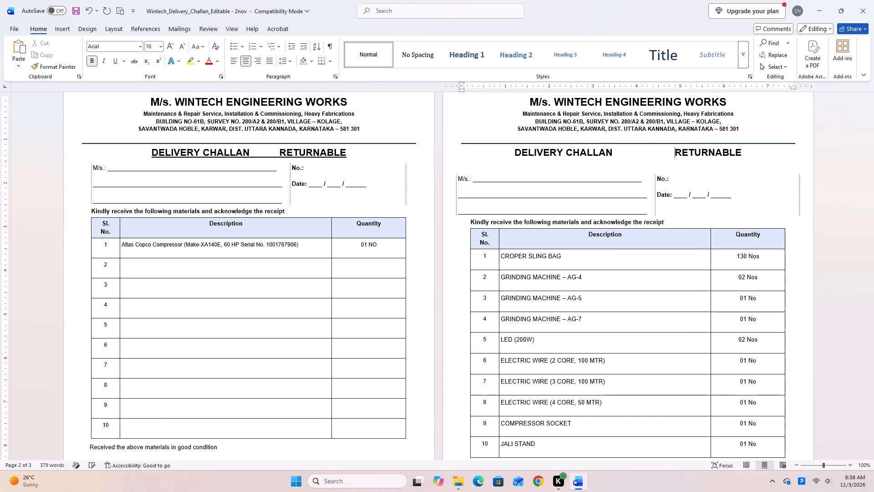
# Underline DELIVERY CHALLAN and RETURNABLE separately in the second challan's heading, leaving the gap between them plain.
pyautogui.moveTo(514, 154); pyautogui.dragTo(614, 158)
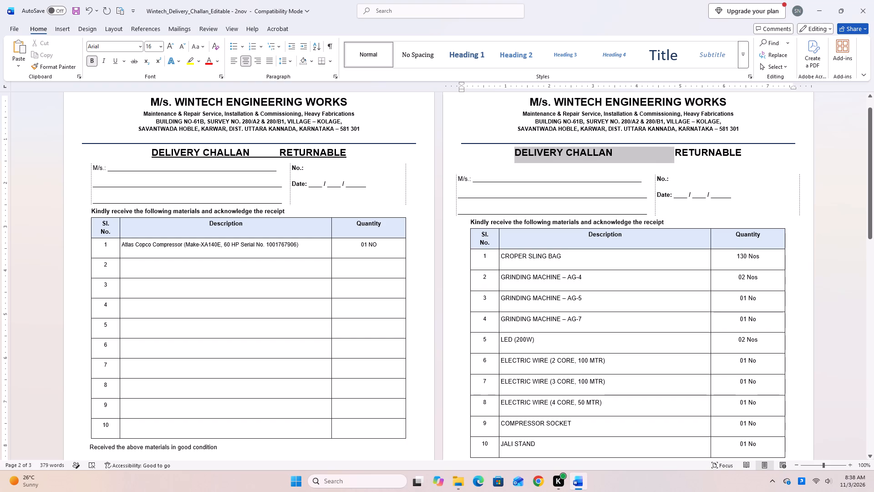
pyautogui.moveTo(614, 158); pyautogui.dragTo(612, 152)
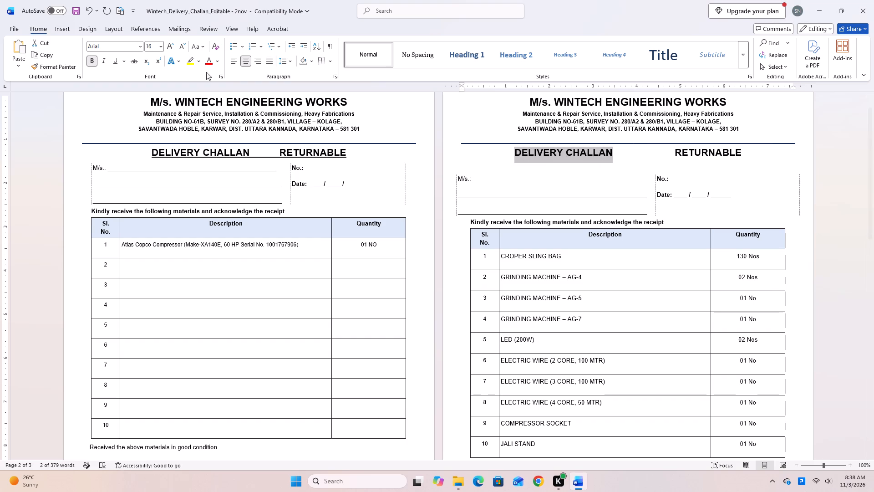
pyautogui.click(112, 58)
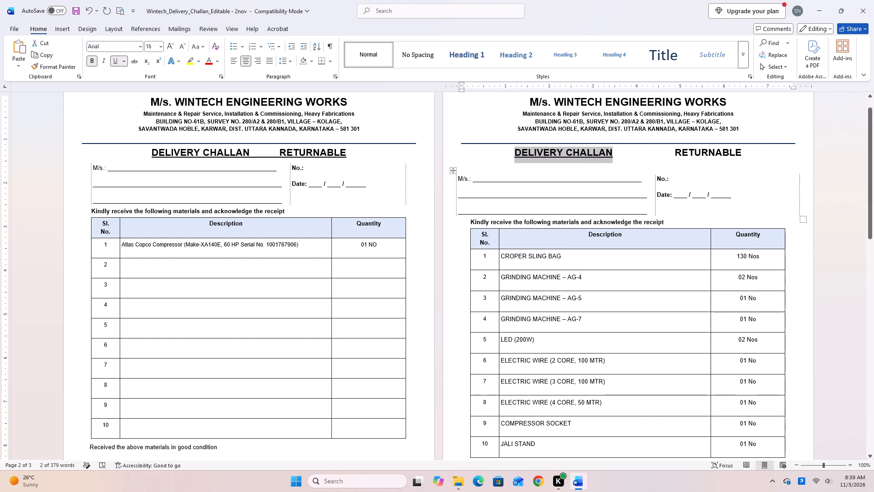
pyautogui.moveTo(671, 156); pyautogui.dragTo(708, 153)
pyautogui.click(716, 152)
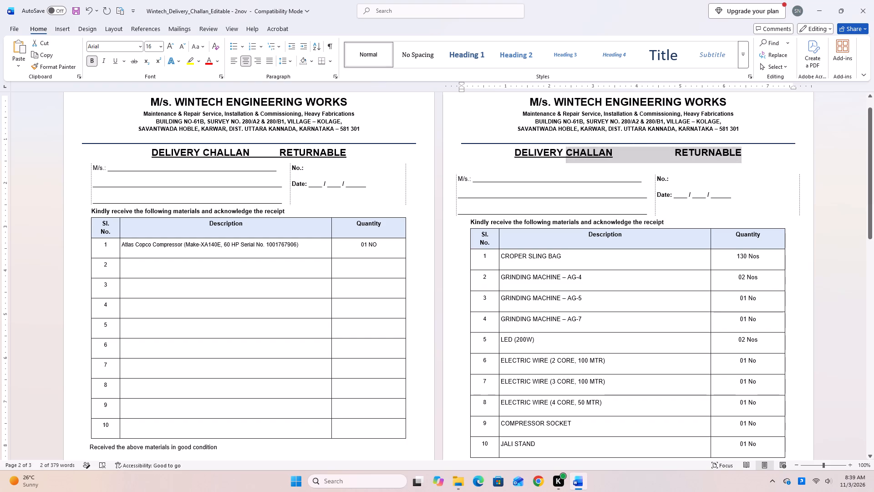
pyautogui.moveTo(742, 155); pyautogui.dragTo(675, 147)
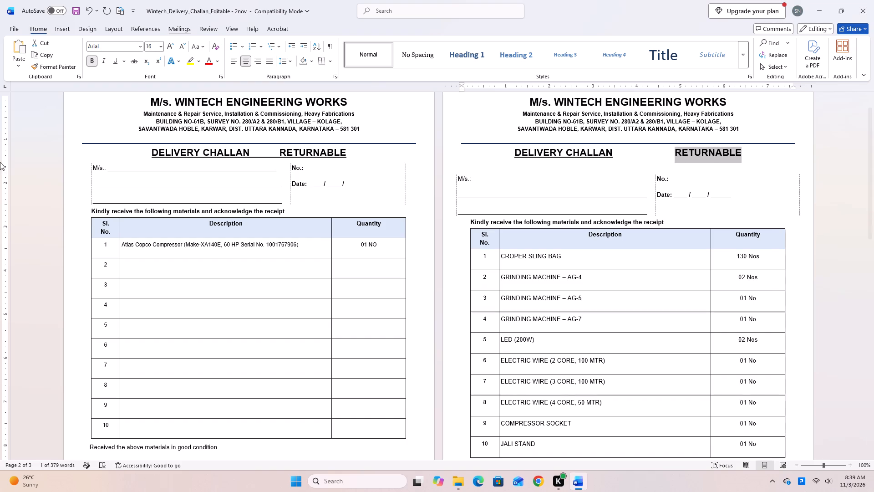
pyautogui.click(114, 60)
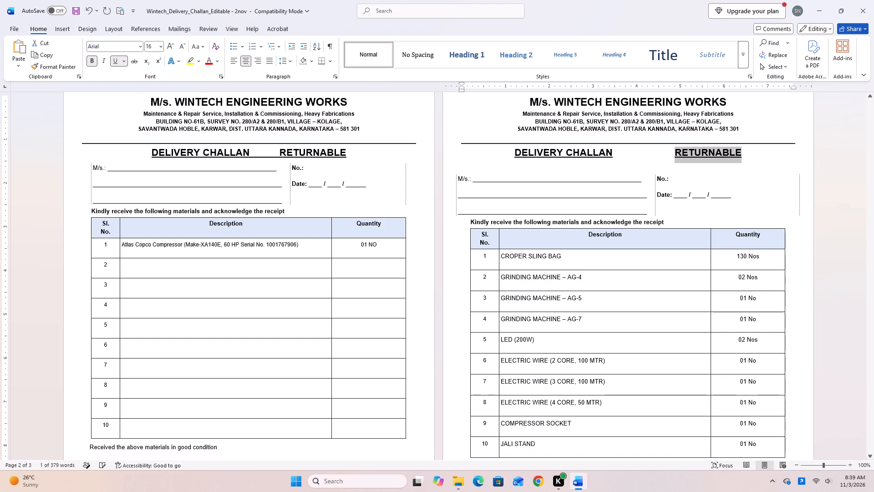
pyautogui.click(537, 203)
# Replace the first challan's continuous heading underline with separate underlines on DELIVERY CHALLAN and RETURNABLE, leaving the gap plain.
pyautogui.moveTo(144, 151); pyautogui.dragTo(356, 151)
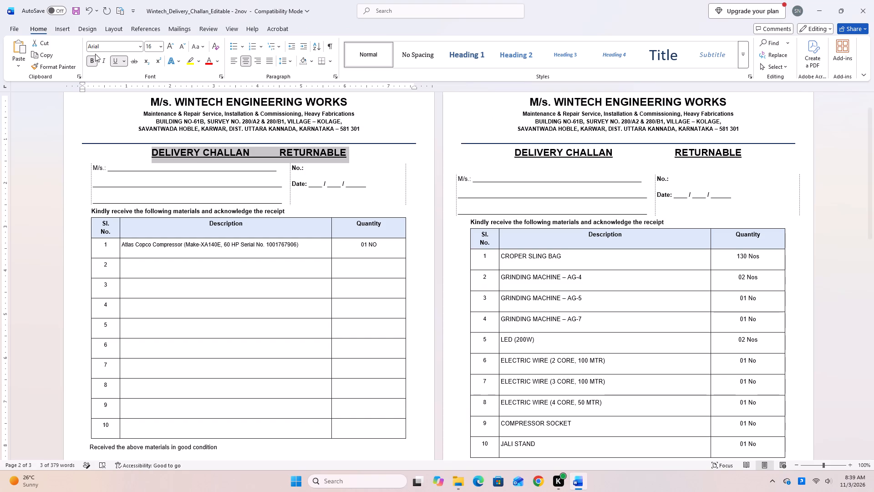
pyautogui.click(111, 59)
pyautogui.click(142, 151)
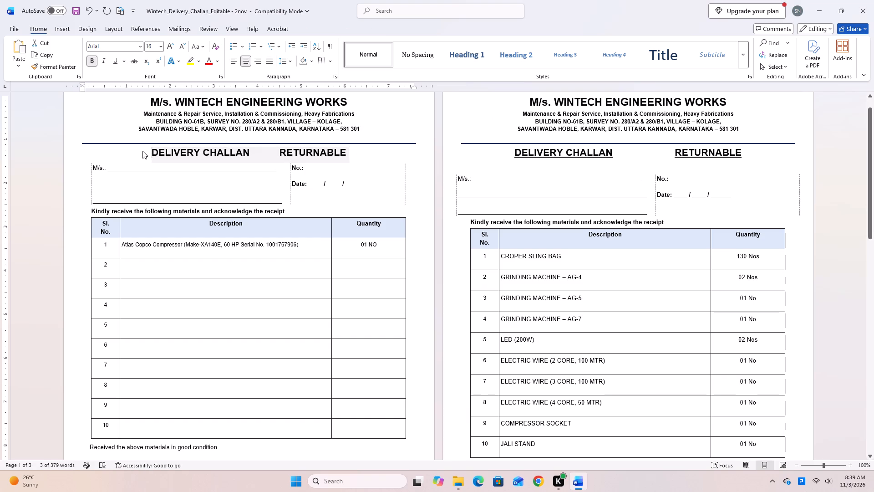
pyautogui.moveTo(149, 150); pyautogui.dragTo(236, 149)
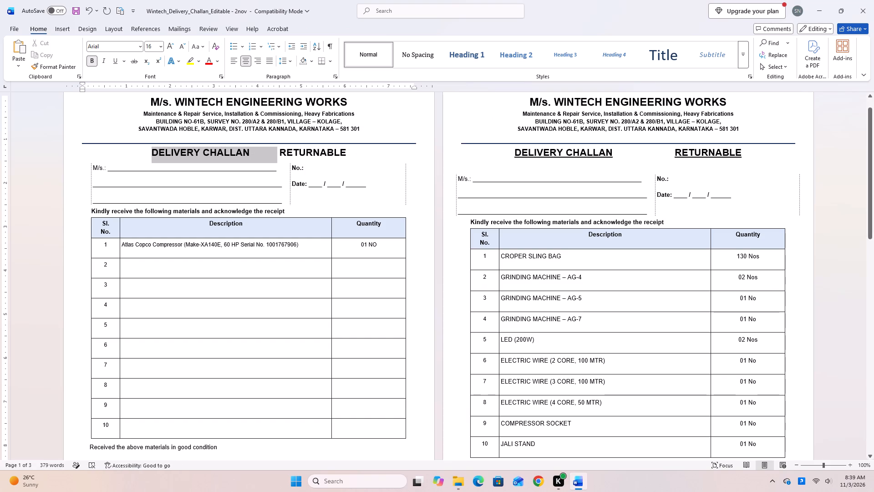
pyautogui.moveTo(236, 149); pyautogui.dragTo(248, 154)
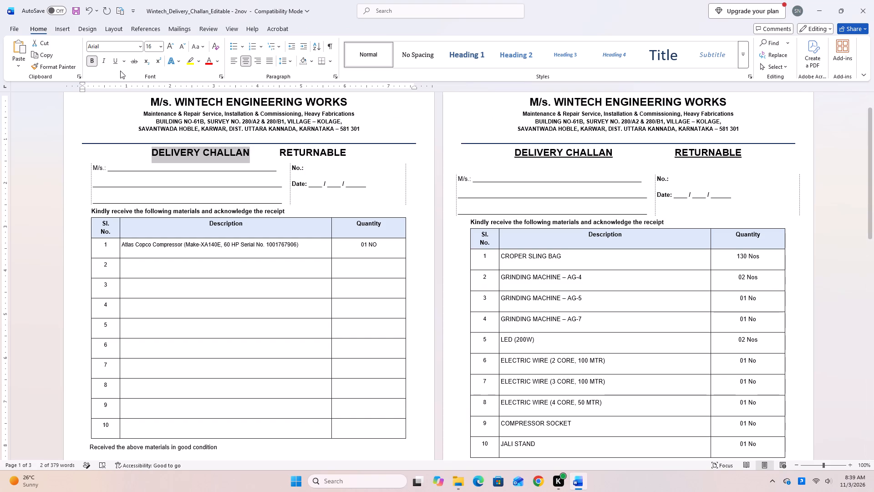
pyautogui.click(115, 62)
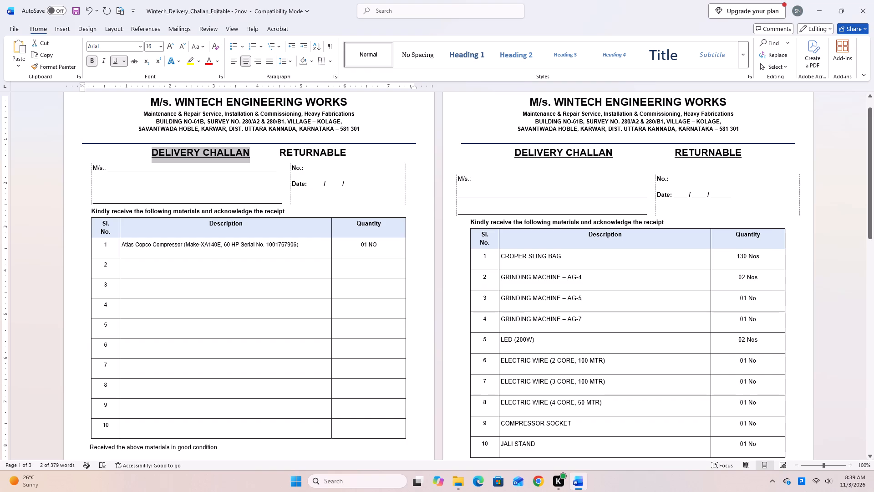
pyautogui.moveTo(278, 154); pyautogui.dragTo(346, 154)
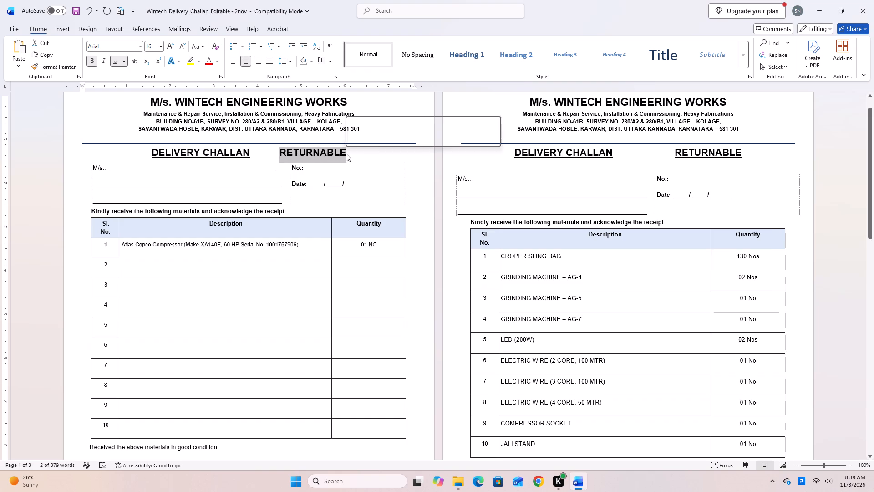
pyautogui.click(117, 60)
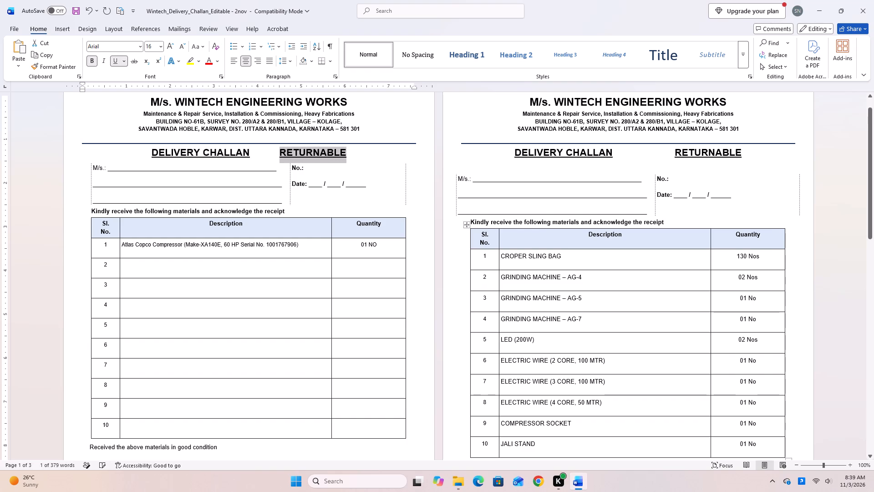
# Add a gap of spaces after DELIVERY CHALLAN in the third challan's heading and paste RETURNABLE there.
pyautogui.scroll(-17, 492, 396)
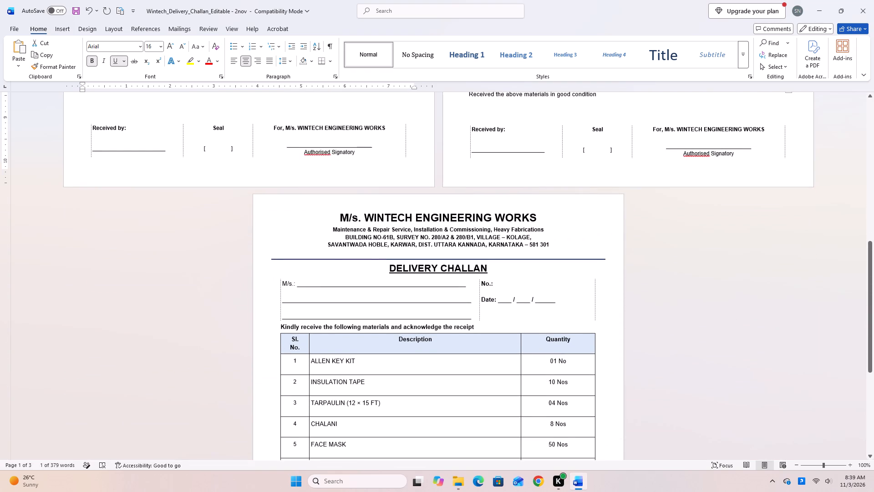
pyautogui.click(494, 271)
pyautogui.press('space')
pyautogui.press('space')
pyautogui.press('space')
pyautogui.press('space')
pyautogui.press('space')
pyautogui.press('space')
pyautogui.press('space')
pyautogui.press('space')
pyautogui.press('space')
pyautogui.press('space')
pyautogui.press('space')
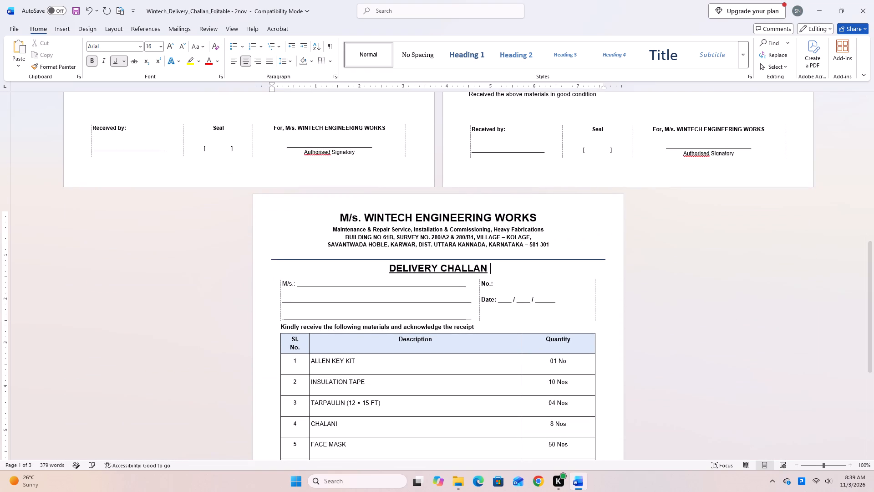
pyautogui.click(17, 48)
pyautogui.click(460, 269)
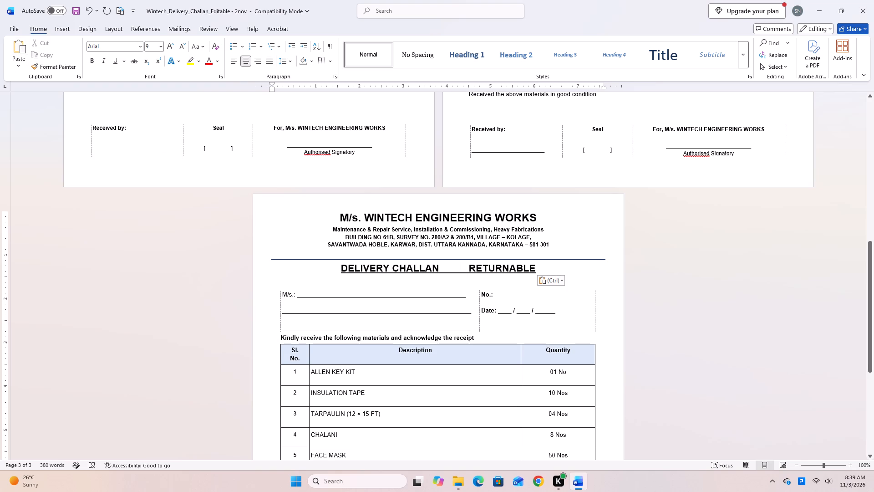
# Insert NON and a space directly before RETURNABLE in the third challan's heading.
pyautogui.click(464, 266)
pyautogui.click(470, 271)
pyautogui.press('n')
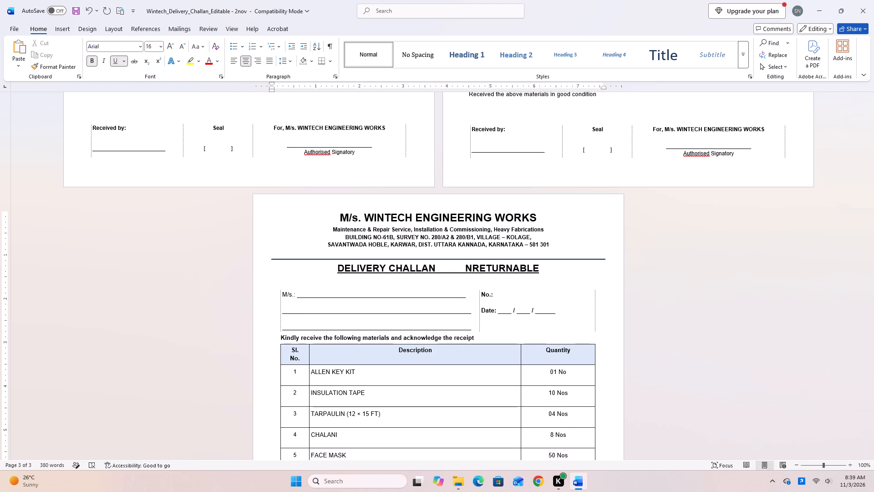
pyautogui.write('ON')
pyautogui.press('space')
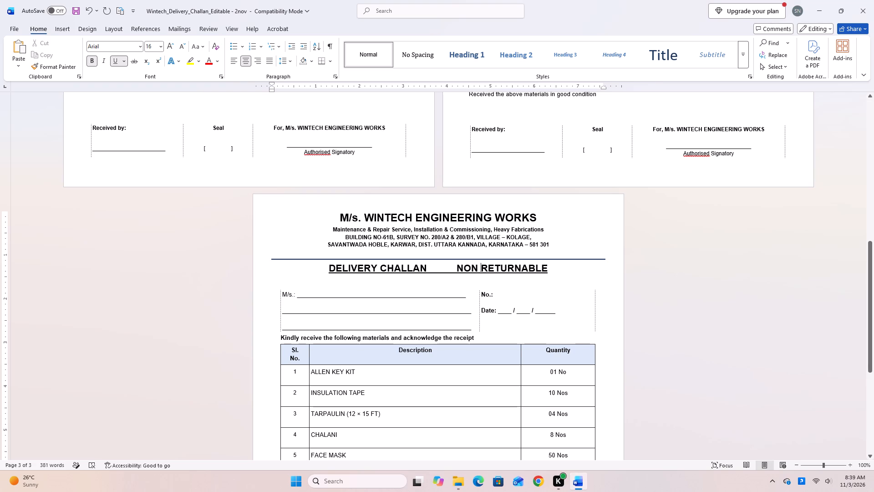
# Remove the continuous underline from the third challan's whole DELIVERY CHALLAN NON RETURNABLE heading.
pyautogui.moveTo(322, 264); pyautogui.dragTo(548, 268)
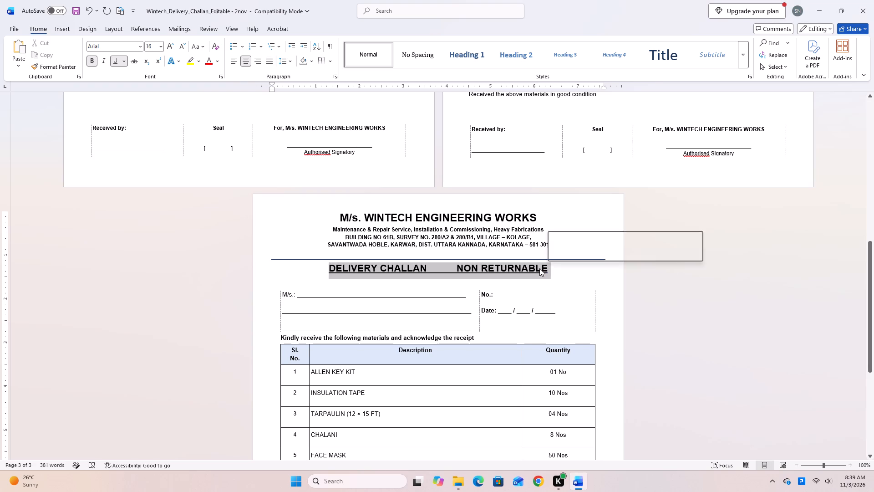
pyautogui.click(118, 61)
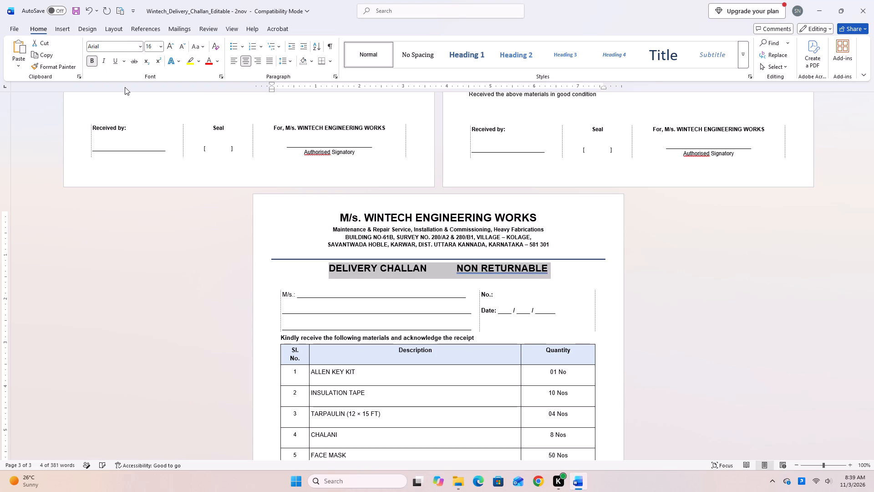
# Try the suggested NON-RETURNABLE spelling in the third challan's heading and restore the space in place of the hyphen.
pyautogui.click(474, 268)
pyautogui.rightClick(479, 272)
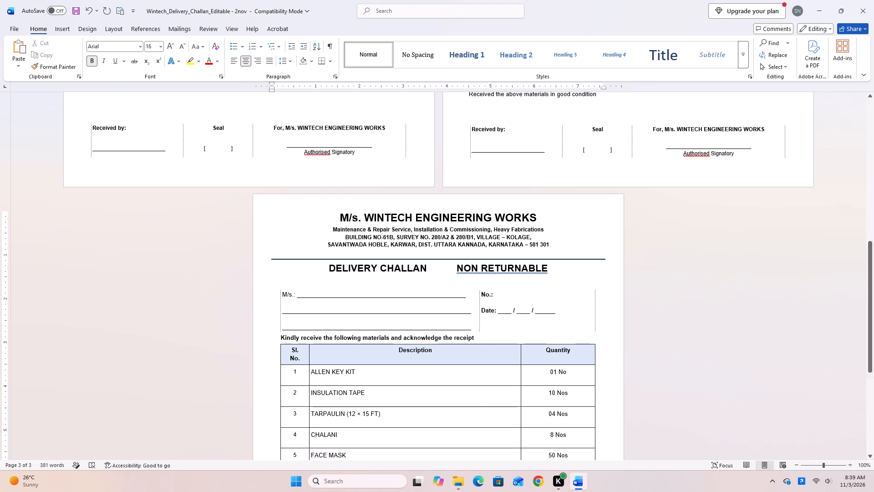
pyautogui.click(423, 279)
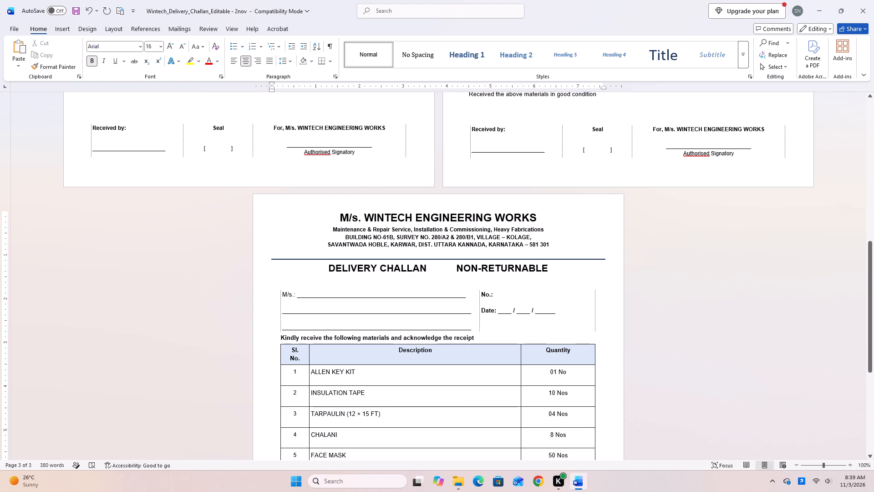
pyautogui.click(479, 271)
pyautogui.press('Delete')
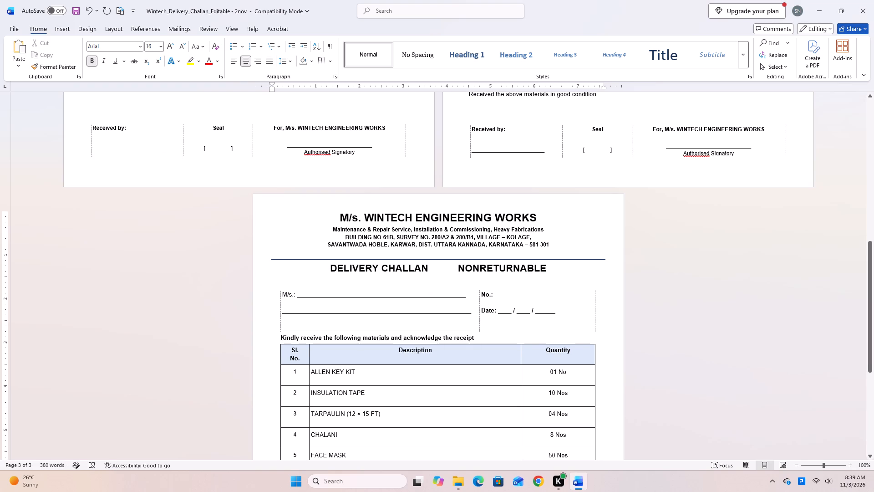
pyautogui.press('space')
# Underline only the words DELIVERY CHALLAN in the third challan's heading.
pyautogui.moveTo(325, 272); pyautogui.dragTo(392, 271)
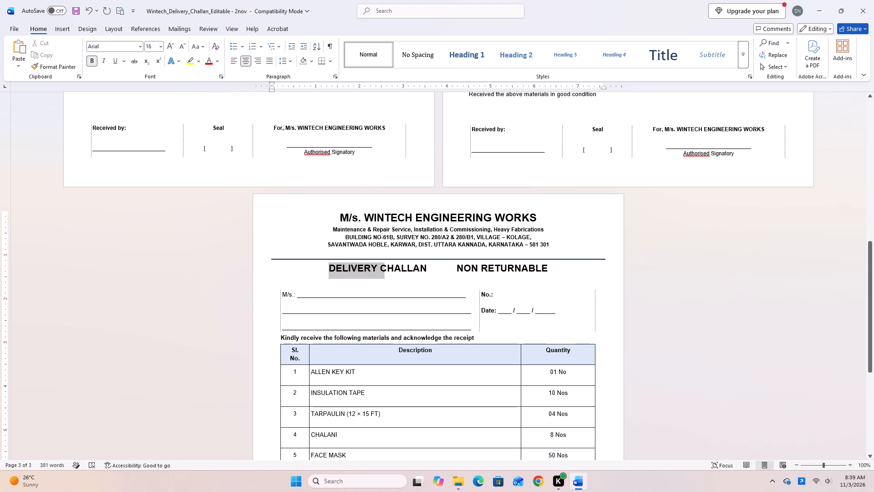
pyautogui.moveTo(392, 271); pyautogui.dragTo(426, 273)
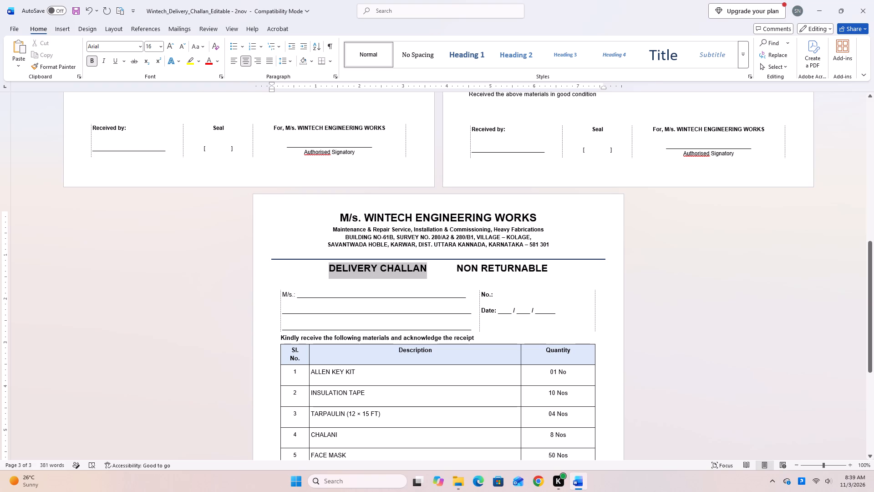
pyautogui.moveTo(426, 273); pyautogui.dragTo(427, 273)
pyautogui.click(114, 58)
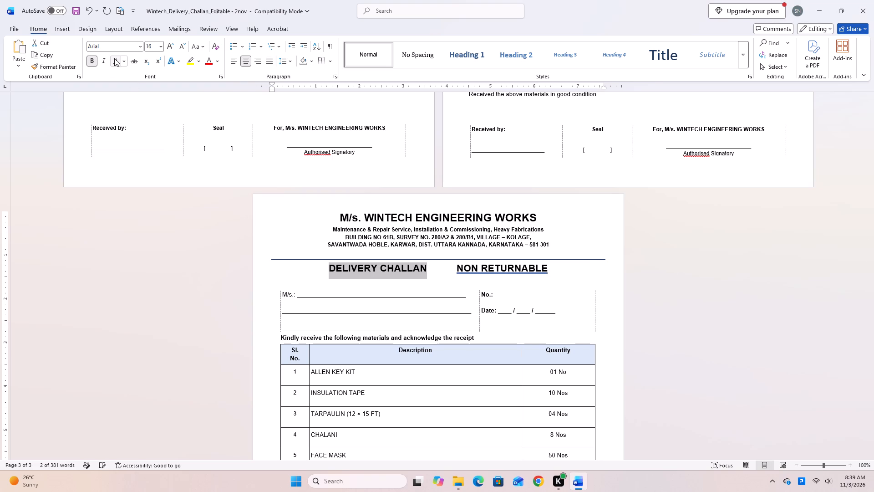
# Ignore the proofing suggestion on NON RETURNABLE in the third challan's heading and underline those two words.
pyautogui.click(452, 271)
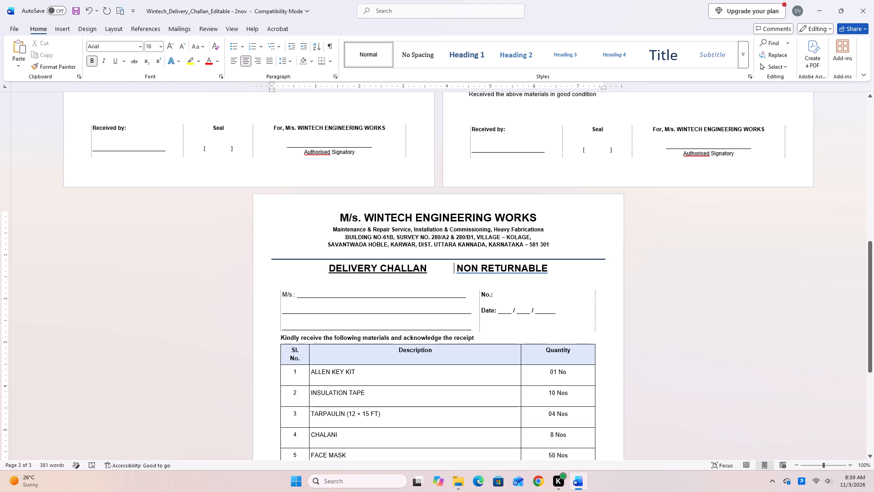
pyautogui.click(474, 271)
pyautogui.rightClick(474, 271)
pyautogui.click(426, 297)
pyautogui.moveTo(456, 269); pyautogui.dragTo(560, 269)
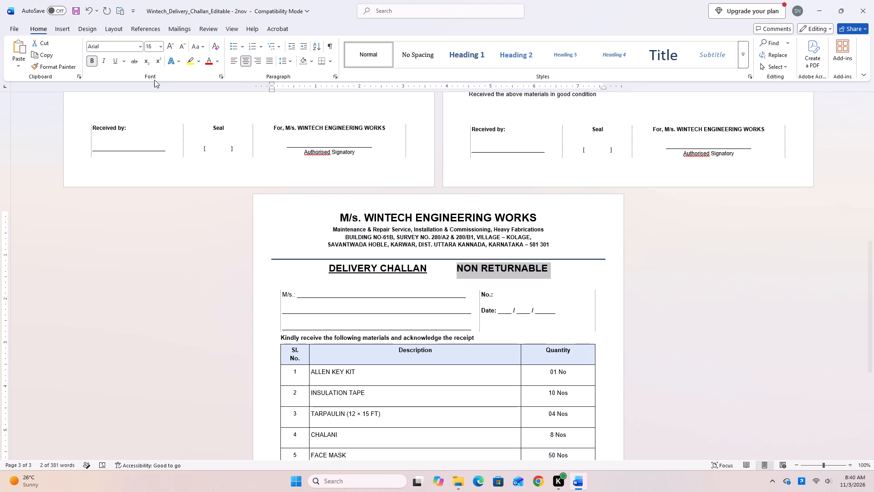
pyautogui.click(115, 62)
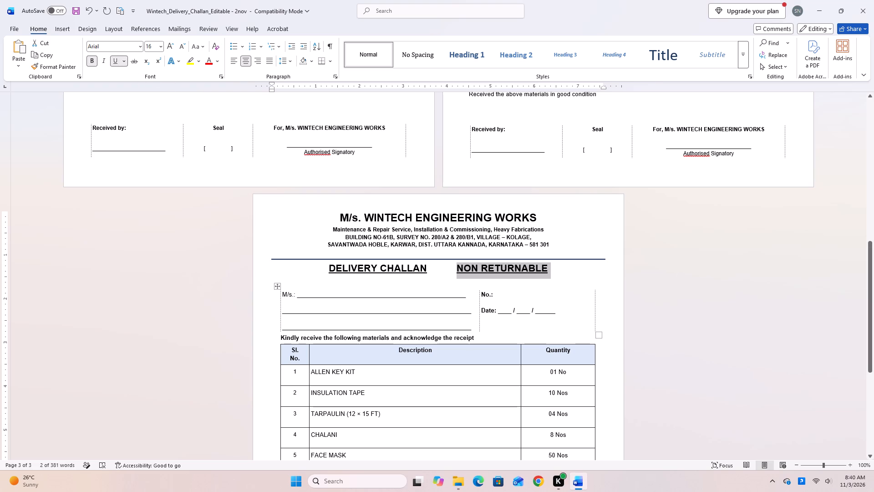
pyautogui.click(659, 305)
# Review the headings, item tables and signature blocks across all three challans.
pyautogui.scroll(1, 659, 303)
pyautogui.scroll(-1, 659, 303)
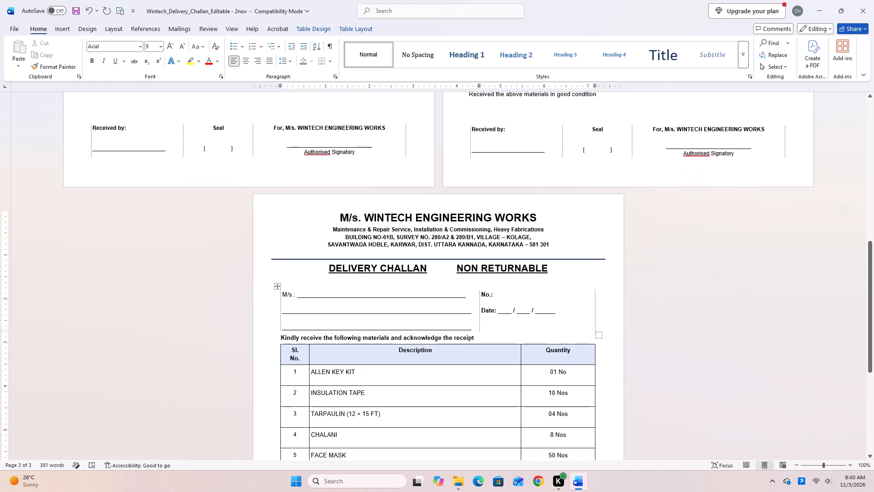
pyautogui.scroll(1, 659, 303)
pyautogui.scroll(-20, 659, 303)
pyautogui.scroll(-2, 659, 303)
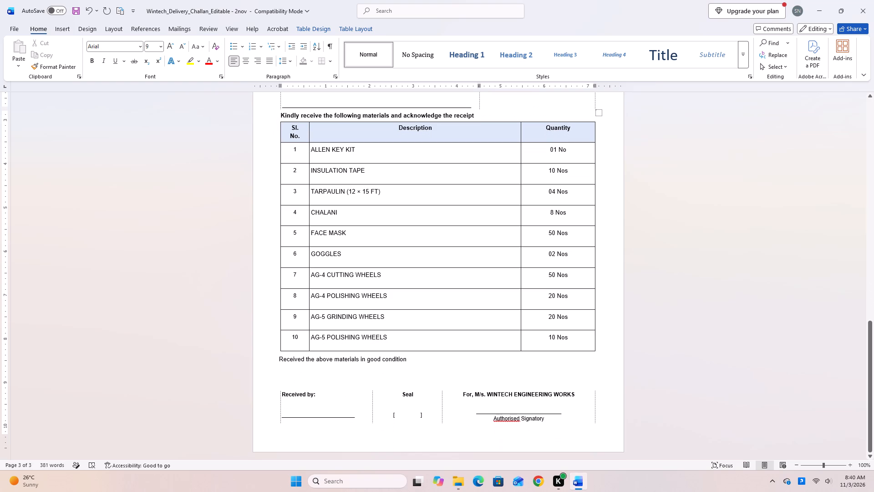
pyautogui.scroll(17, 661, 276)
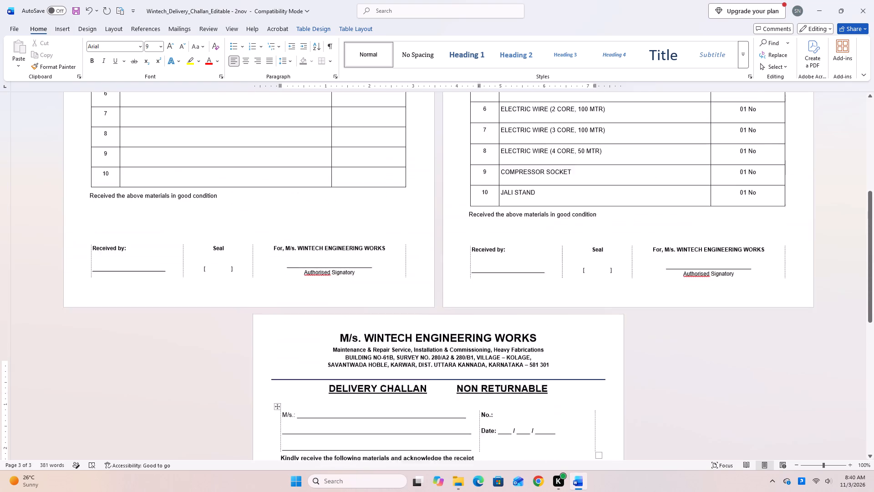
pyautogui.scroll(15, 661, 276)
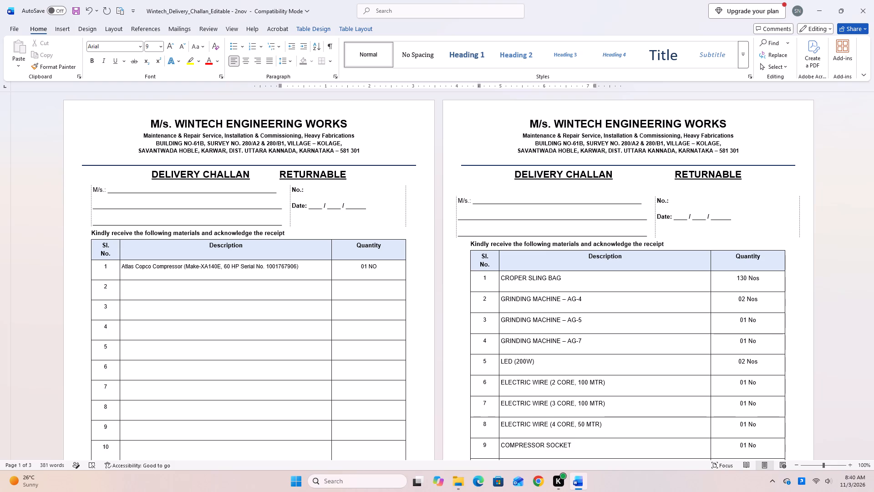
# Insert an extra space between the M/s. label and its blank line in the second challan.
pyautogui.click(480, 201)
pyautogui.press('Left')
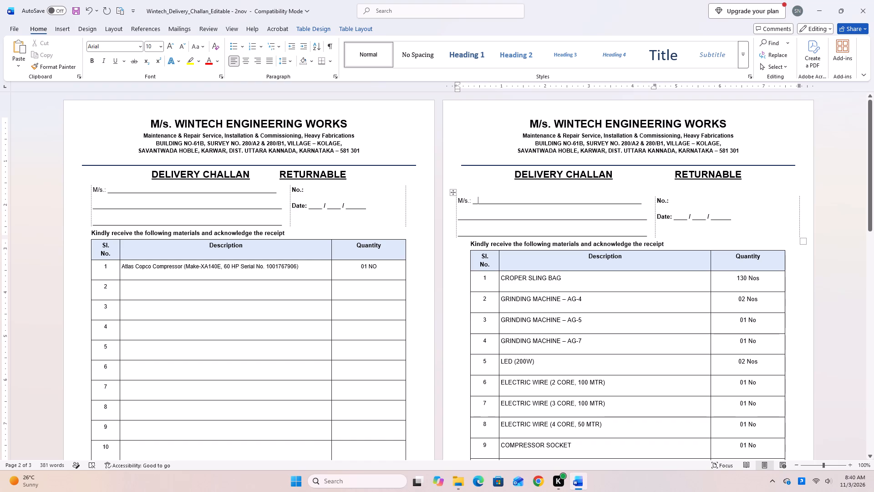
pyautogui.press('Left')
pyautogui.press('c')
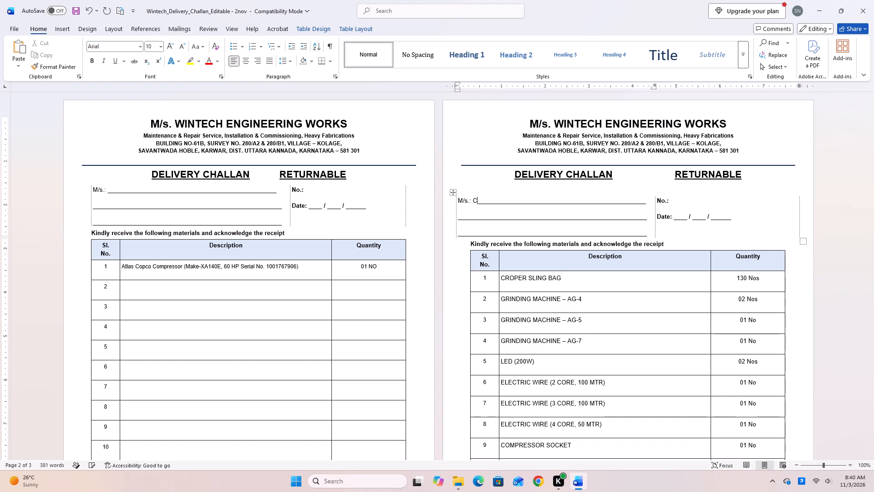
pyautogui.press('BackSpace')
pyautogui.press('space')
pyautogui.press('c')
pyautogui.press('BackSpace')
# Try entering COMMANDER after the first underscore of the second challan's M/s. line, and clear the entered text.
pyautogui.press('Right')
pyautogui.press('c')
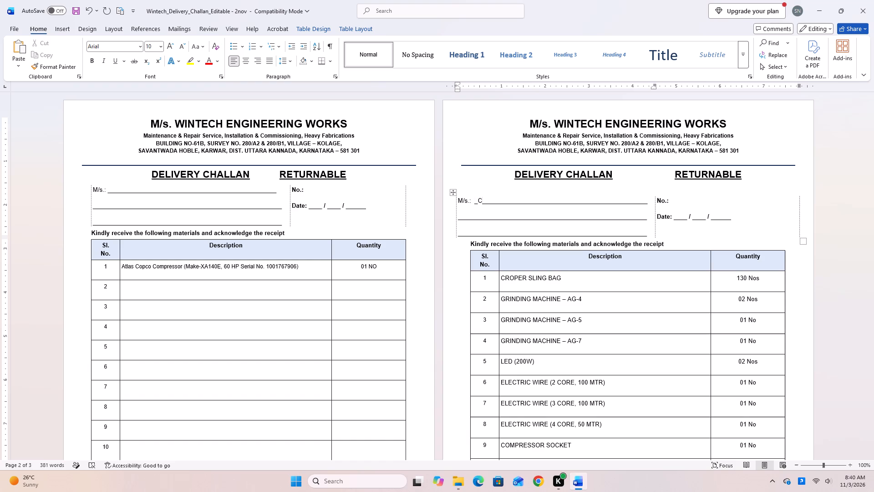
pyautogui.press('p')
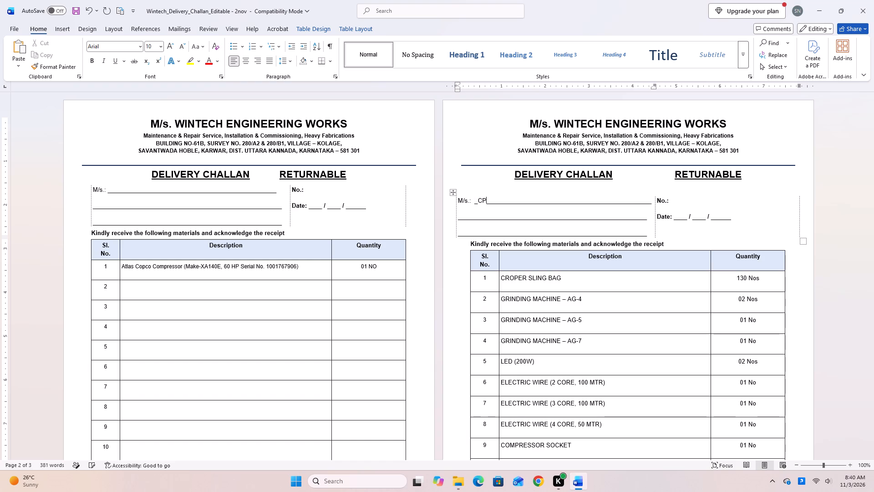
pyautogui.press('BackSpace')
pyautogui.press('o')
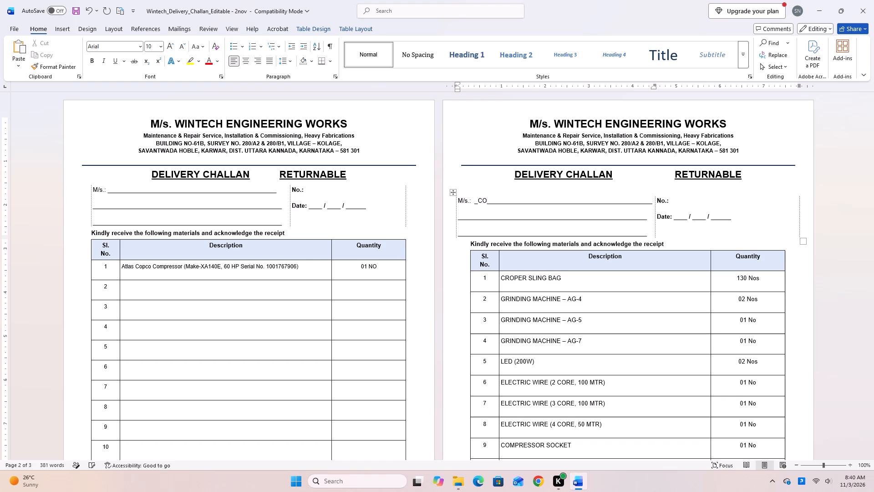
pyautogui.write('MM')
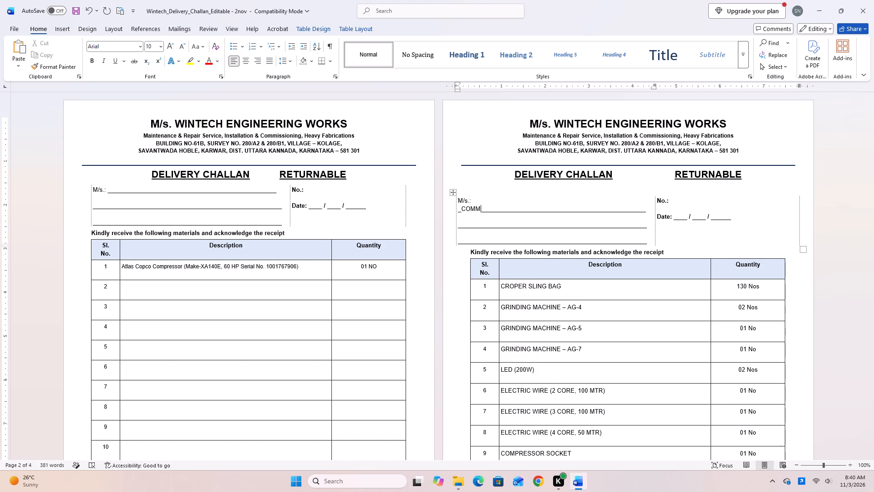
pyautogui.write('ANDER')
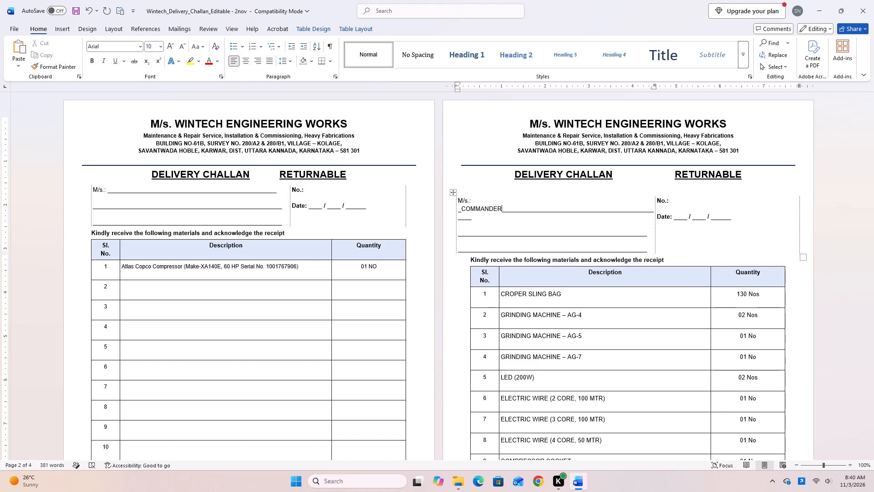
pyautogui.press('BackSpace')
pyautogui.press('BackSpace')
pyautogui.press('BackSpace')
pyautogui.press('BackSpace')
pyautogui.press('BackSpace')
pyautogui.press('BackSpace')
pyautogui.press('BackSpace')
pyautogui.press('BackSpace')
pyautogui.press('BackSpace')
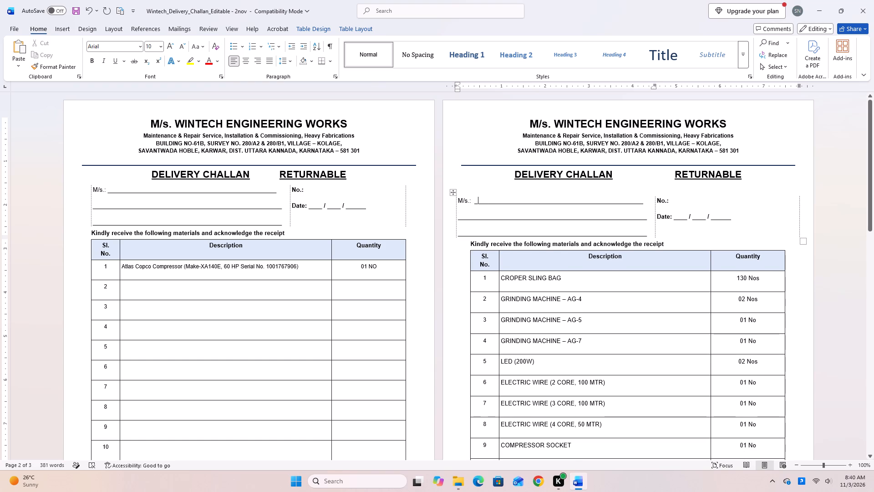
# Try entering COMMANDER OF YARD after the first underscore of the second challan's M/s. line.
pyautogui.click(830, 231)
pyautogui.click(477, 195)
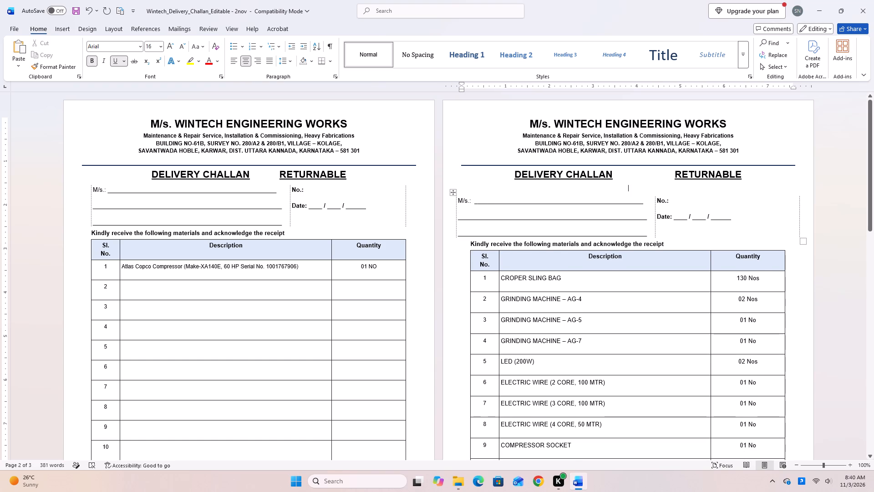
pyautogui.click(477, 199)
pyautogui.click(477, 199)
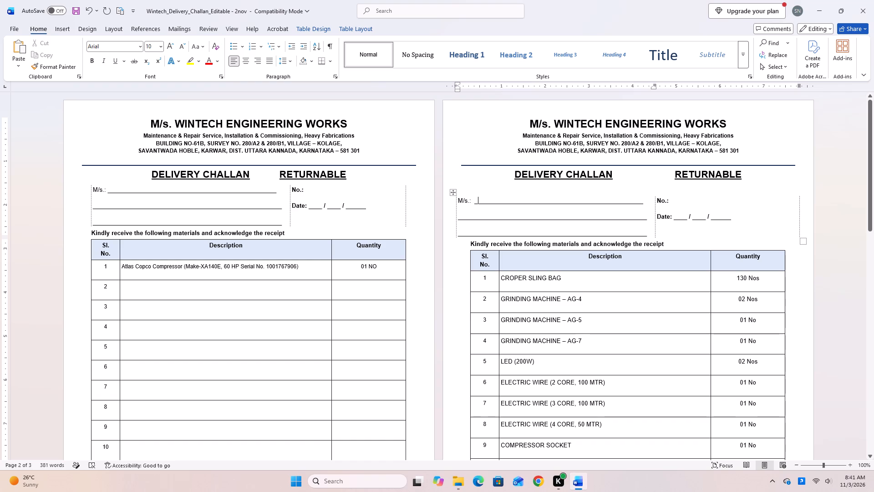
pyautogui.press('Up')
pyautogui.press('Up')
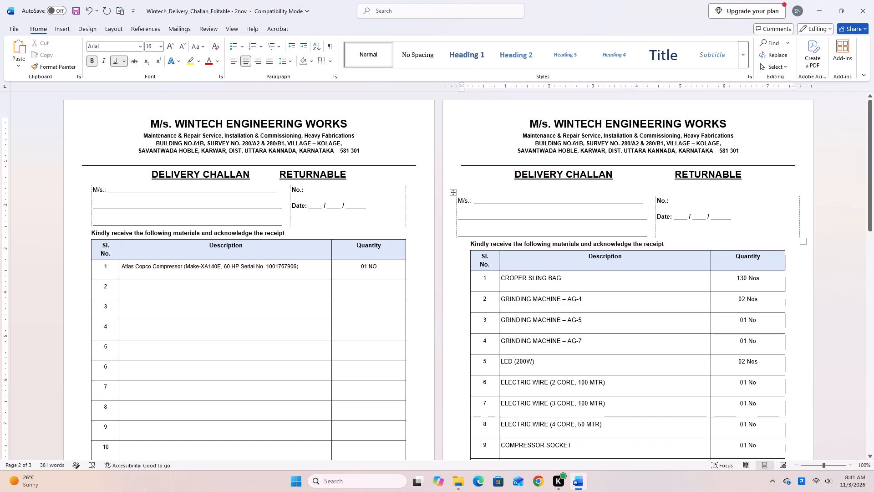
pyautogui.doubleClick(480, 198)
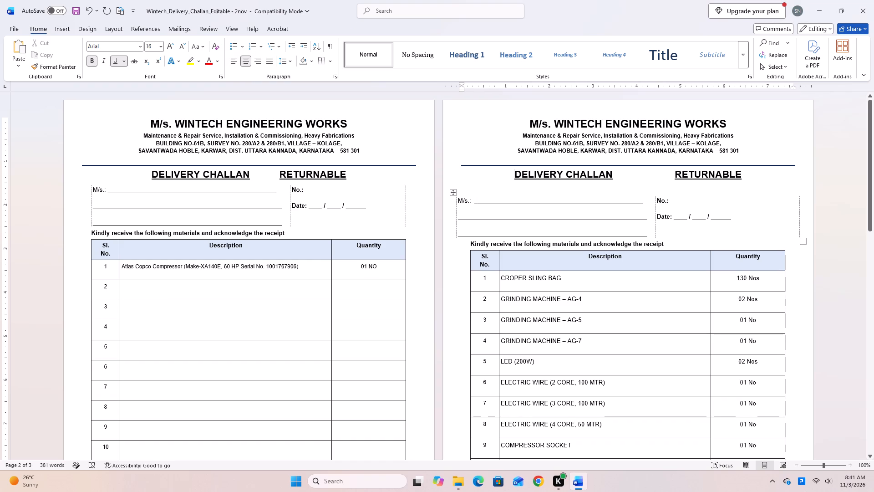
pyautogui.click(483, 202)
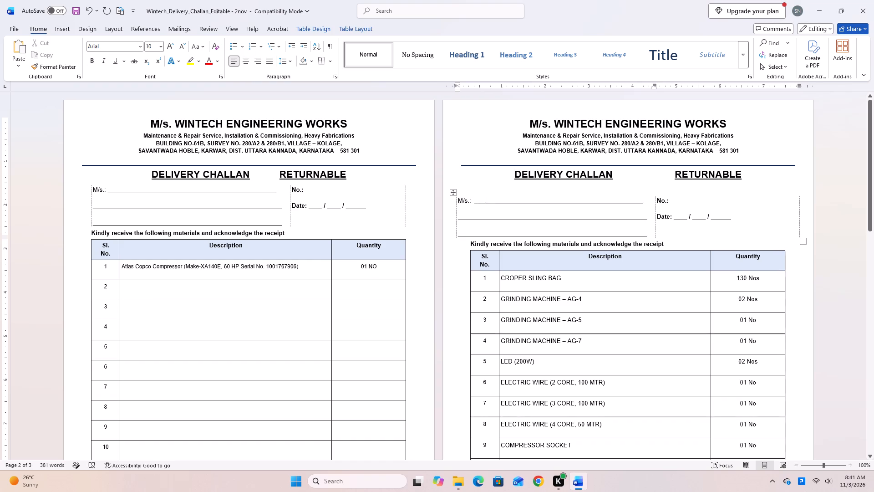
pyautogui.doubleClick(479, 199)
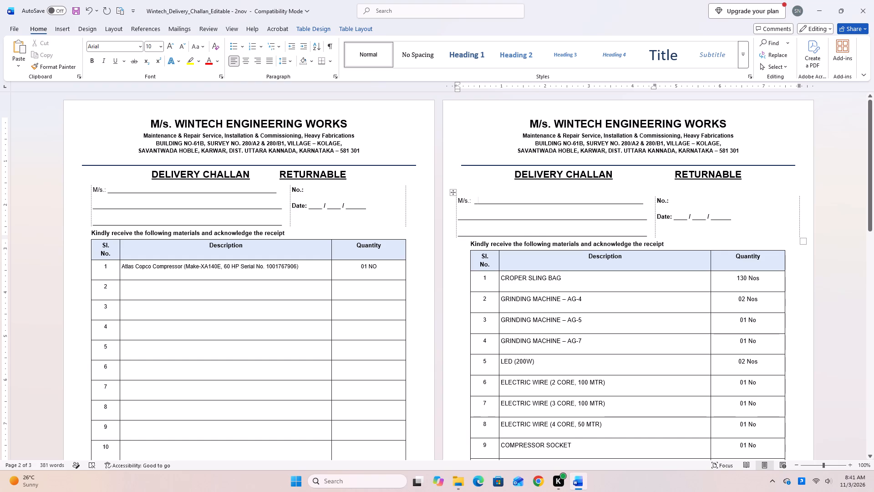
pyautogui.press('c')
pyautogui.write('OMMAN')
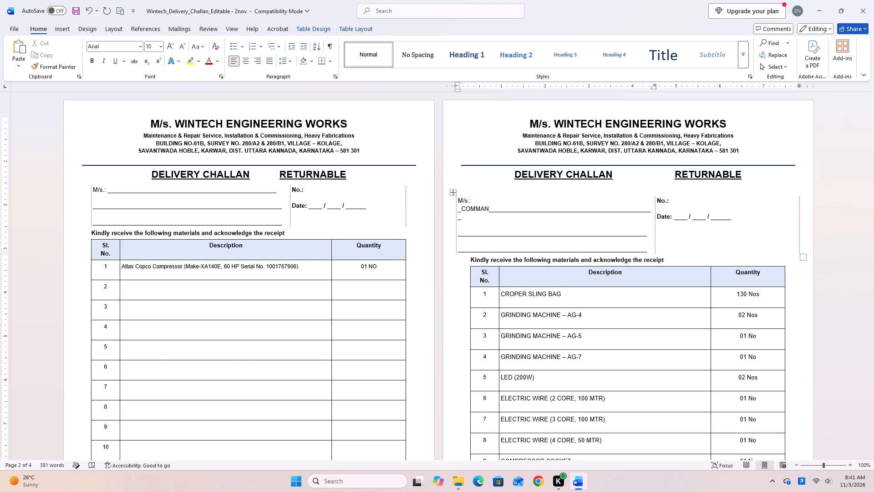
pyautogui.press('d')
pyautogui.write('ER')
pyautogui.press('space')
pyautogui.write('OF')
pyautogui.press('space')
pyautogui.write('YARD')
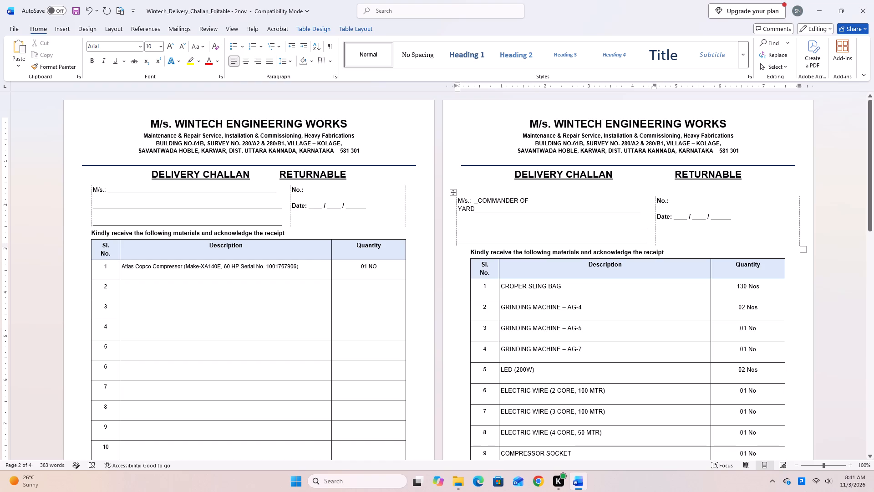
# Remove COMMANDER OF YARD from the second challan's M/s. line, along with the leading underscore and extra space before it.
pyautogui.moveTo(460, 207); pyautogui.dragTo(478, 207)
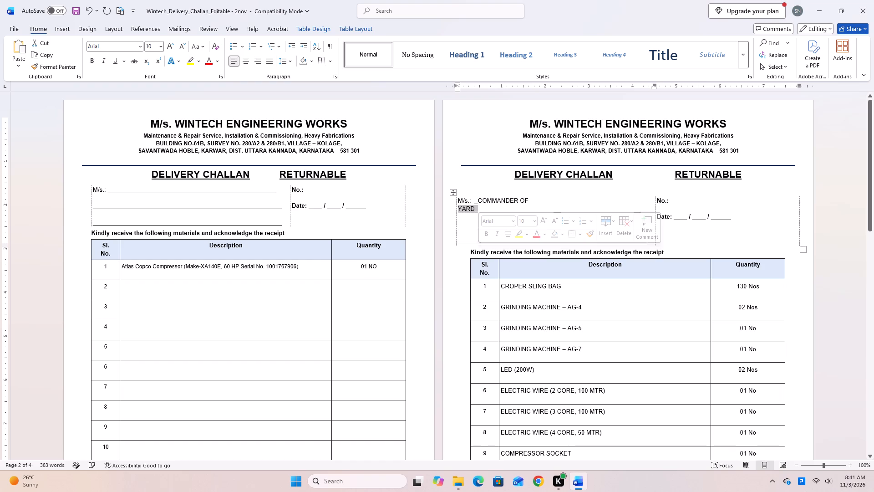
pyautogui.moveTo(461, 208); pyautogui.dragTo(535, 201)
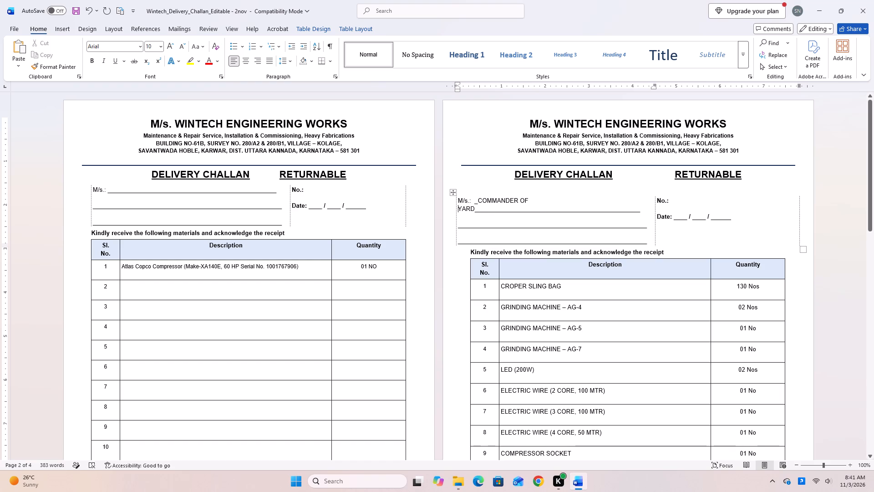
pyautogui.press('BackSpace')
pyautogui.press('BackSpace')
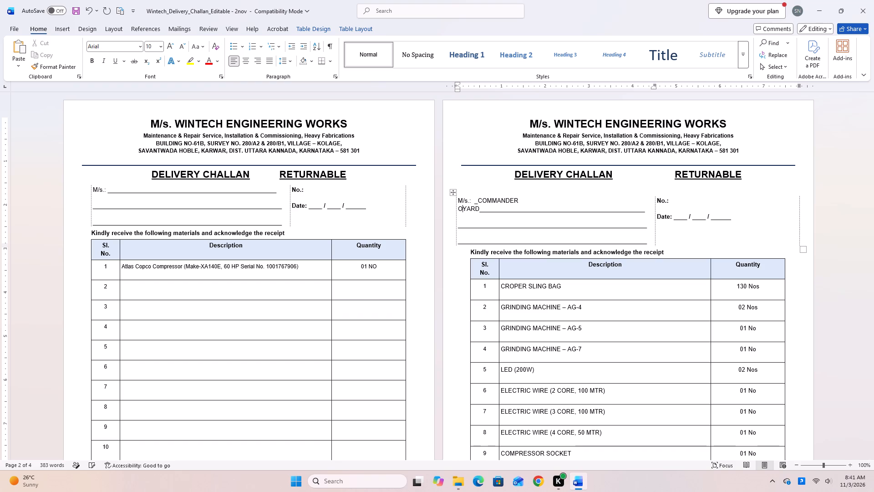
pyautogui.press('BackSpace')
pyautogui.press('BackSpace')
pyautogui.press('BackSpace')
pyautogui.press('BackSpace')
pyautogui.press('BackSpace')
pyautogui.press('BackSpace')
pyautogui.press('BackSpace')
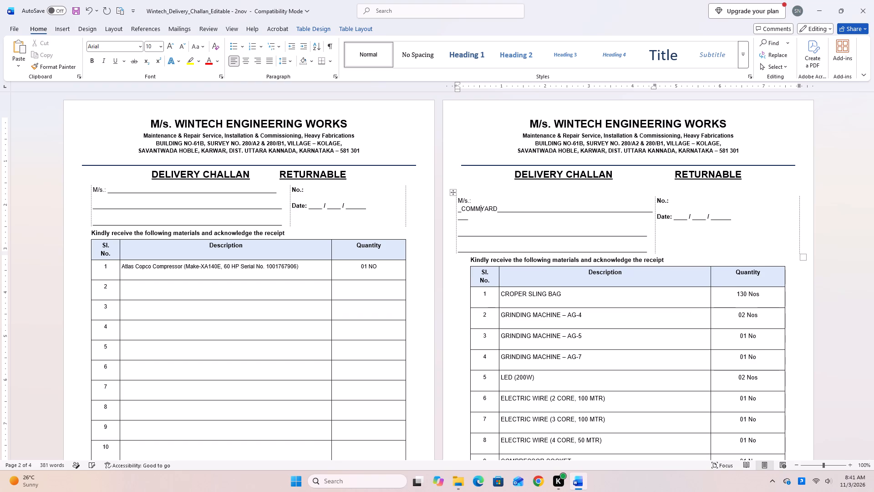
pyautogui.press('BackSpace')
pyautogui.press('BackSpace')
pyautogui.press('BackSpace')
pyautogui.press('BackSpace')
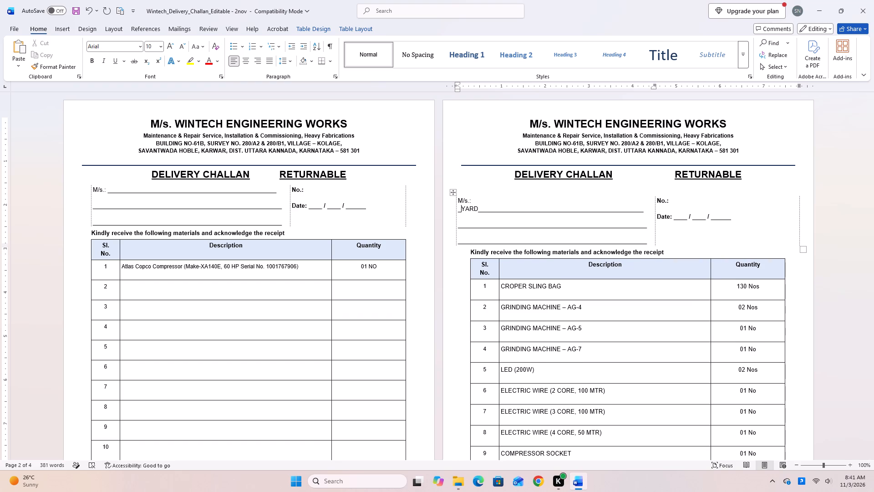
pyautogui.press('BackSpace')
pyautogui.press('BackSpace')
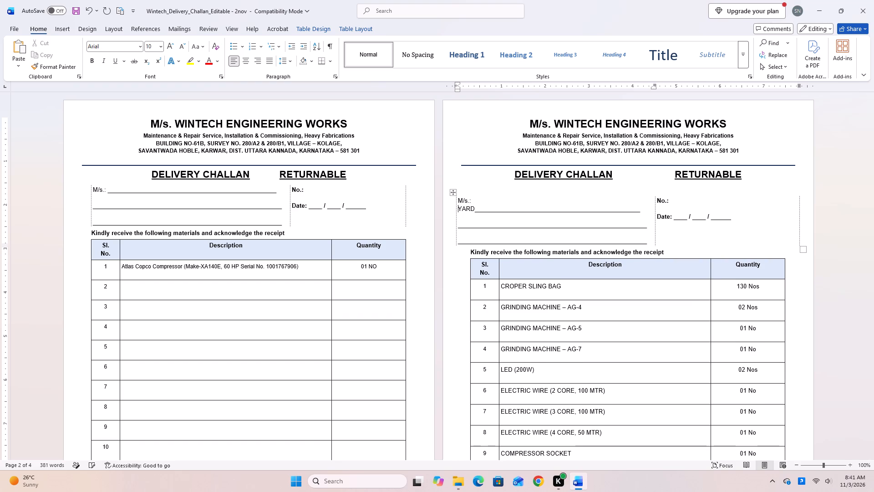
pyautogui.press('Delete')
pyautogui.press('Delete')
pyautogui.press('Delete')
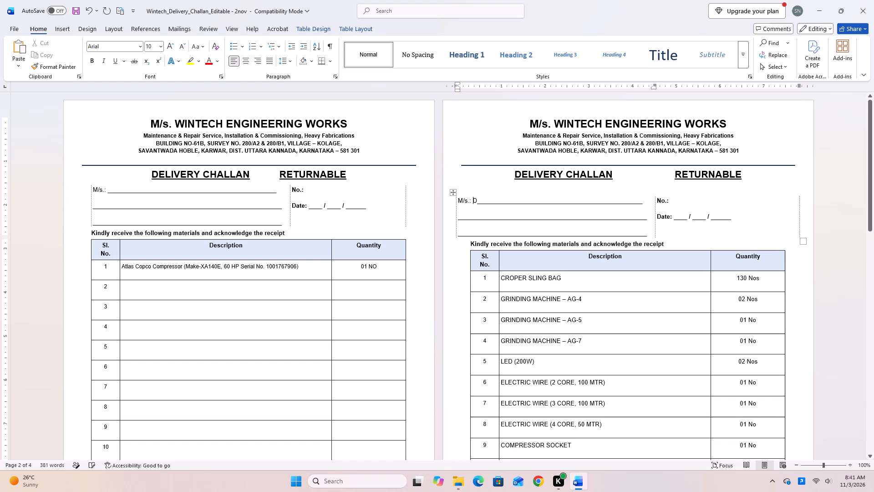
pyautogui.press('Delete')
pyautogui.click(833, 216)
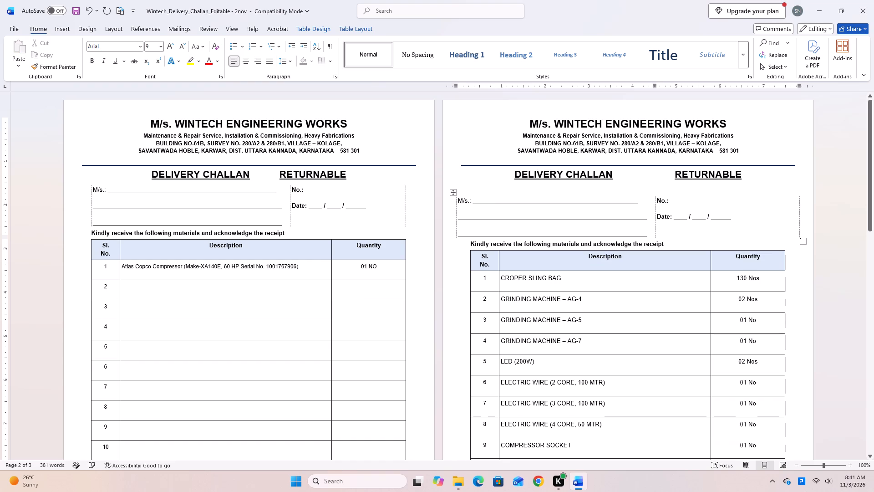
# Save the delivery challan document.
pyautogui.moveTo(674, 202); pyautogui.dragTo(700, 206)
pyautogui.scroll(-6, 690, 218)
pyautogui.scroll(-17, 690, 218)
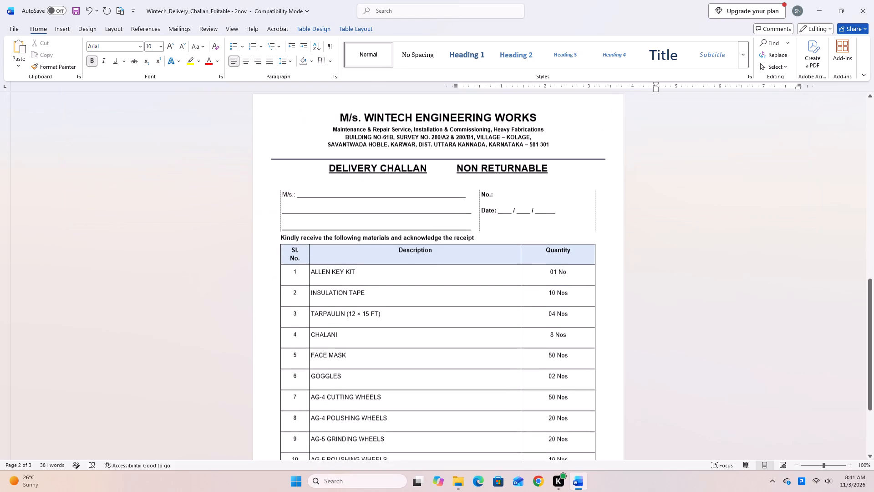
pyautogui.scroll(-11, 690, 217)
pyautogui.scroll(5, 692, 212)
pyautogui.scroll(-4, 692, 212)
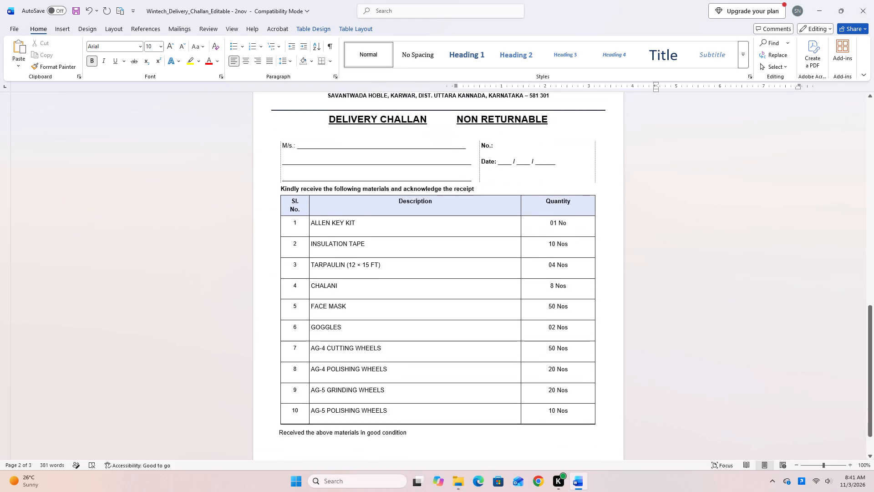
pyautogui.scroll(-2, 692, 212)
pyautogui.doubleClick(76, 10)
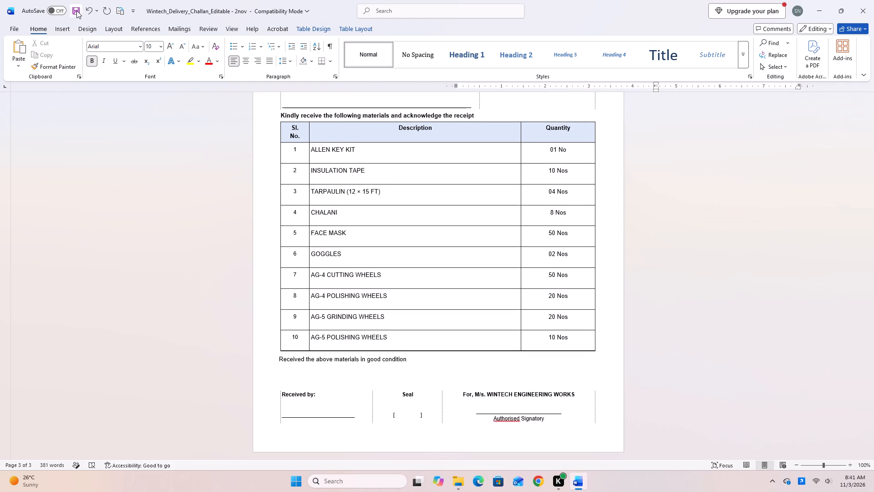
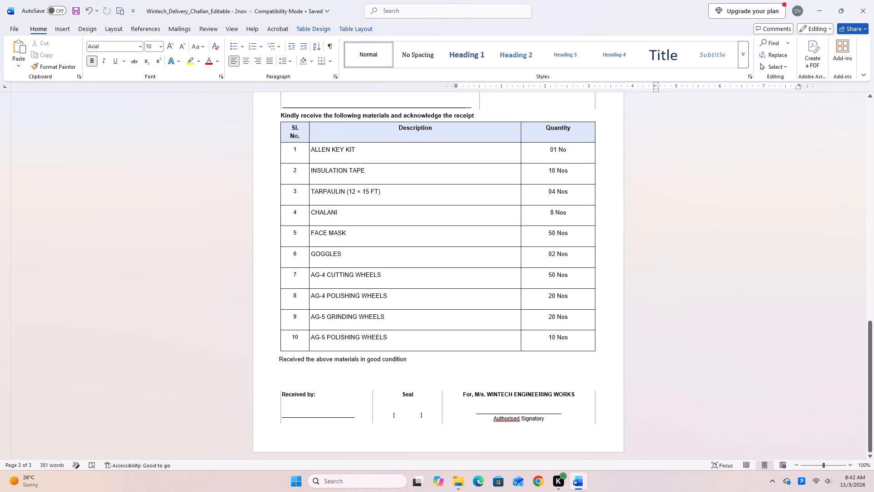
# Colour the INSULATION TAPE description and its quantity red in the third challan's item table.
pyautogui.click(396, 216)
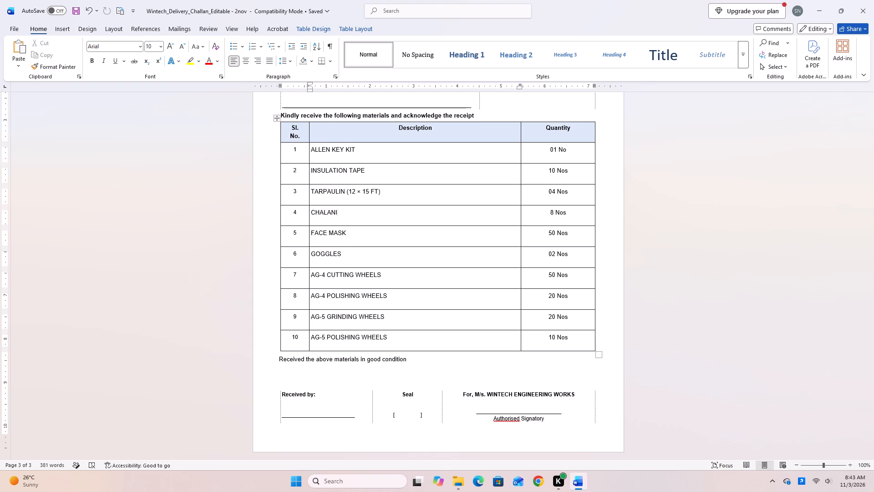
pyautogui.click(382, 235)
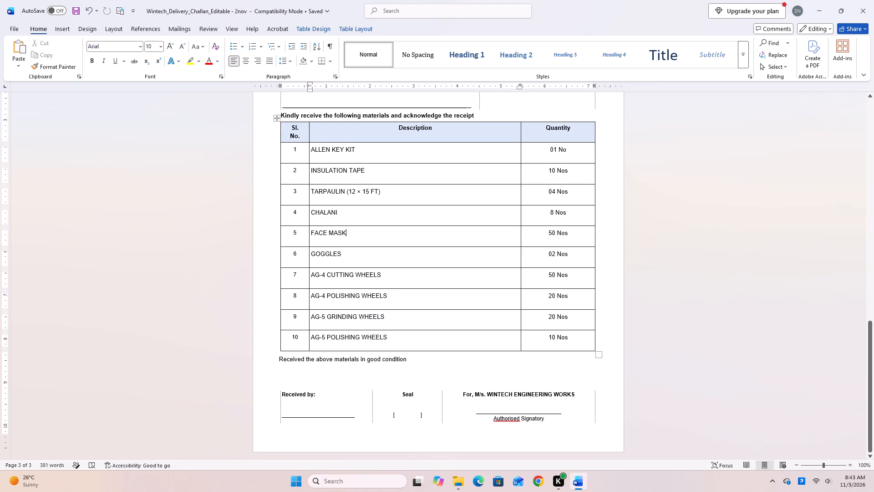
pyautogui.moveTo(311, 171); pyautogui.dragTo(527, 182)
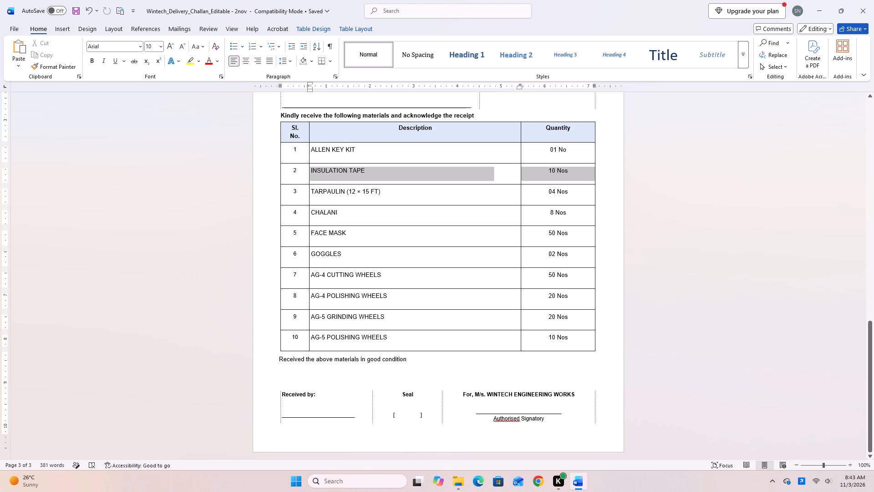
pyautogui.moveTo(527, 182); pyautogui.dragTo(541, 182)
pyautogui.click(207, 59)
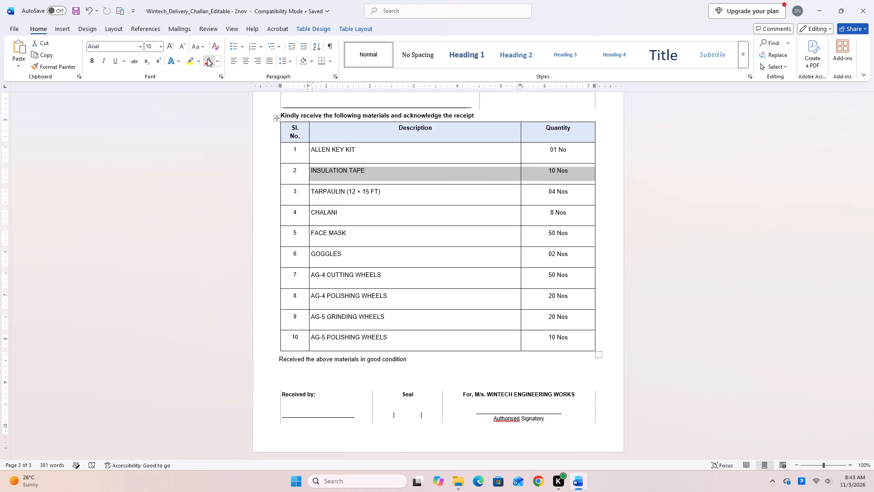
pyautogui.click(626, 204)
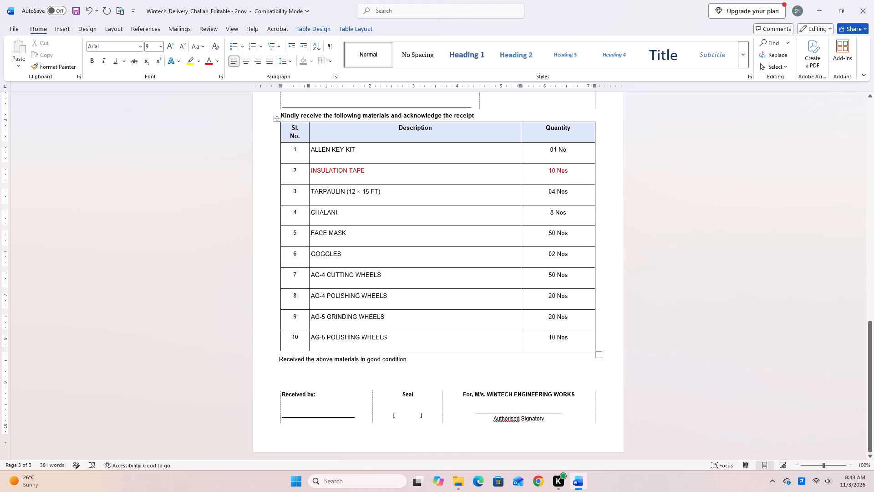
# Review the headings, M/s. lines and item tables across all three delivery challans.
pyautogui.scroll(4, 371, 315)
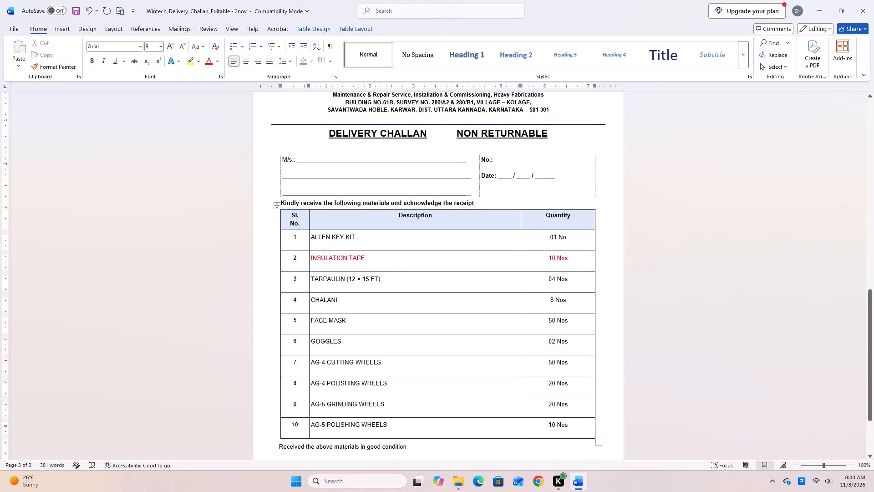
pyautogui.scroll(14, 371, 315)
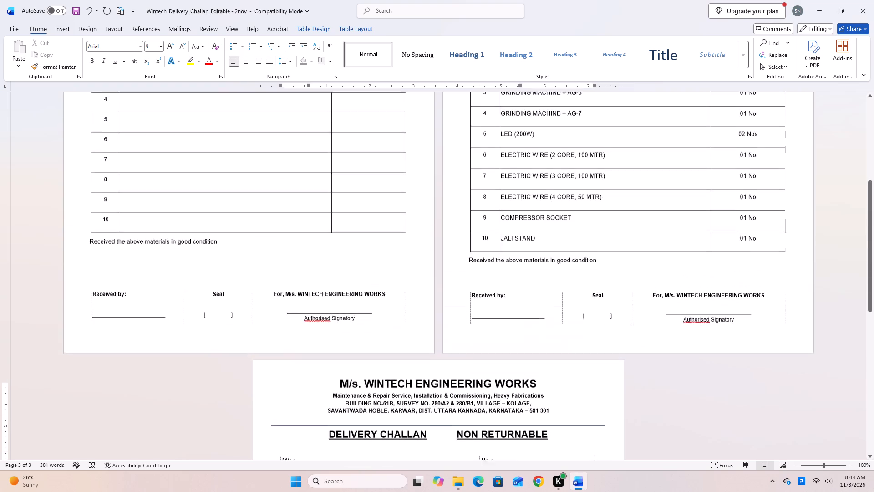
pyautogui.scroll(15, 372, 315)
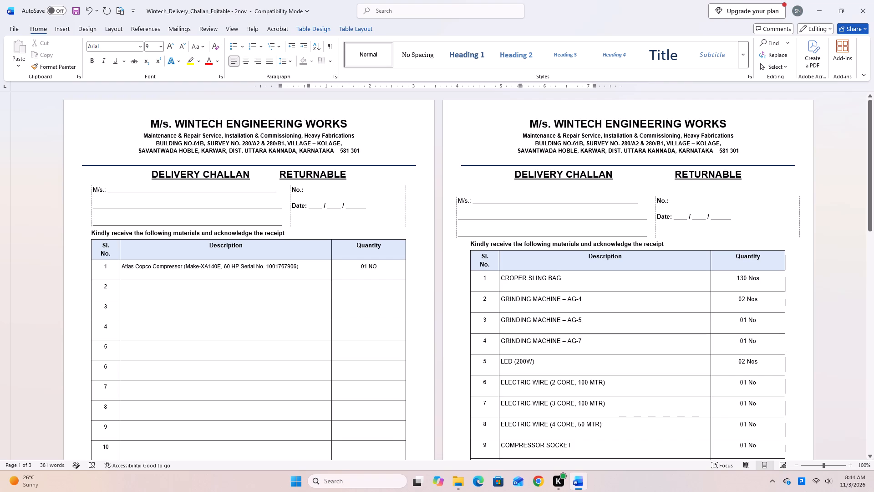
pyautogui.scroll(2, 475, 296)
pyautogui.scroll(-2, 475, 296)
pyautogui.scroll(2, 475, 296)
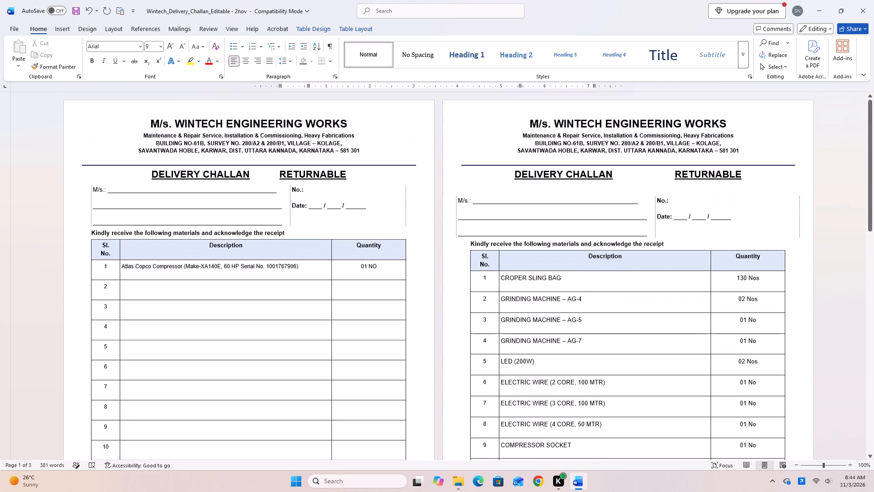
pyautogui.scroll(3, 475, 296)
pyautogui.scroll(-1, 475, 296)
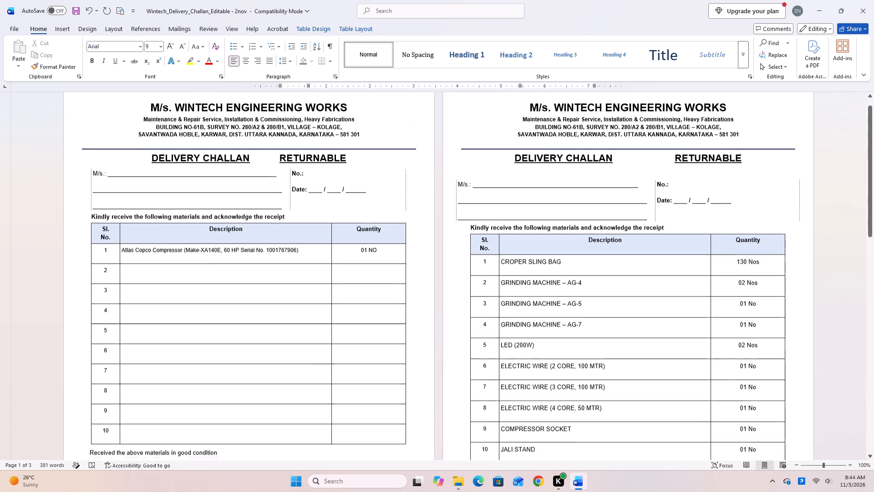
pyautogui.scroll(-8, 475, 296)
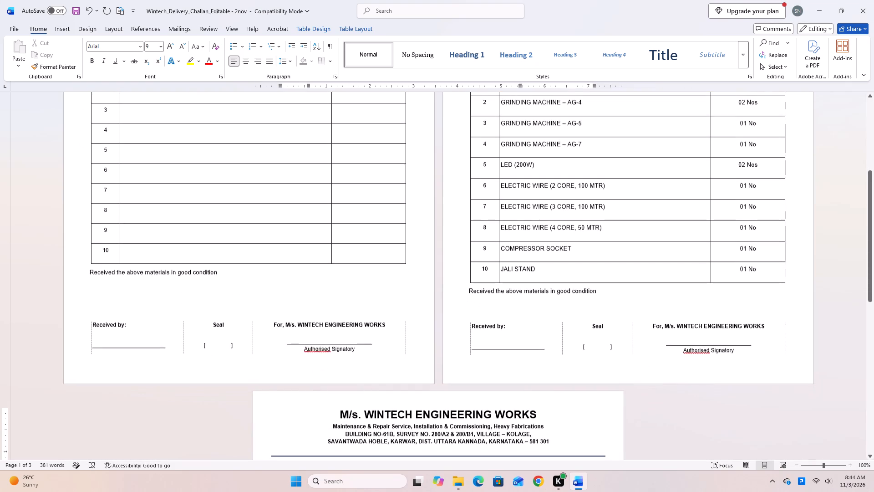
pyautogui.scroll(-3, 475, 296)
pyautogui.scroll(4, 475, 296)
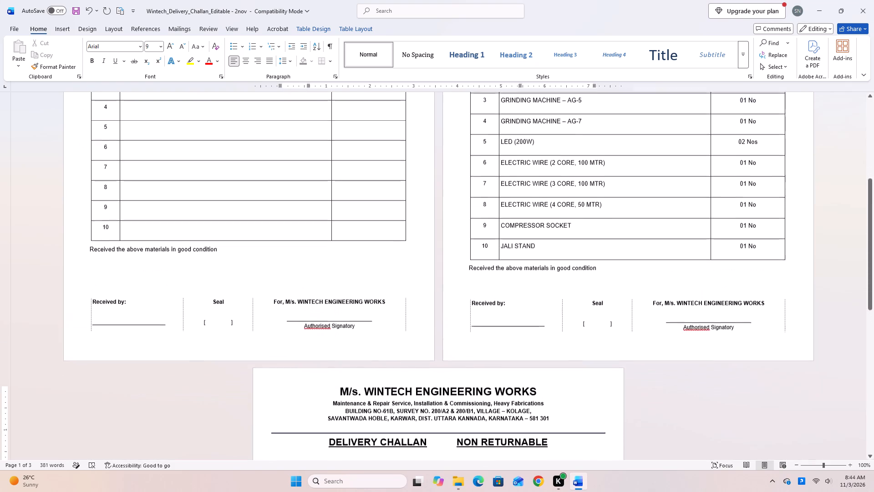
pyautogui.scroll(13, 475, 296)
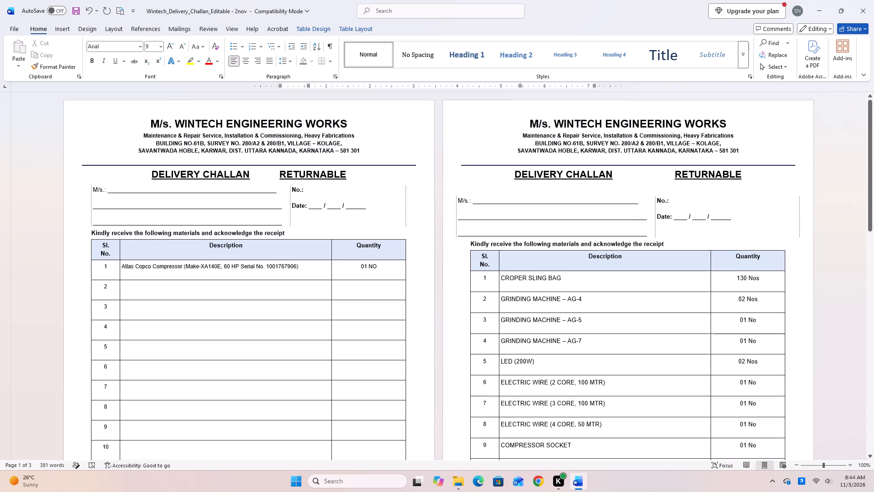
pyautogui.scroll(1, 475, 296)
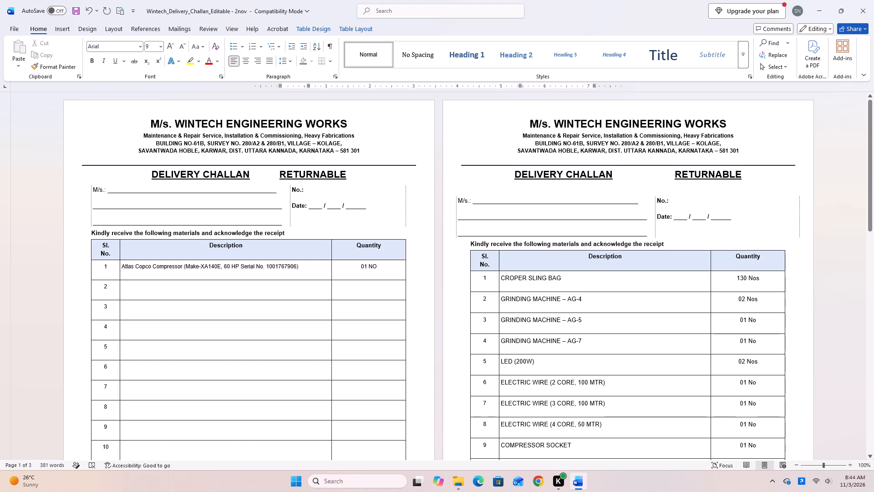
# Change the first item's description in the second challan to CROPER SLAG BAG NR.
pyautogui.scroll(-1, 250, 297)
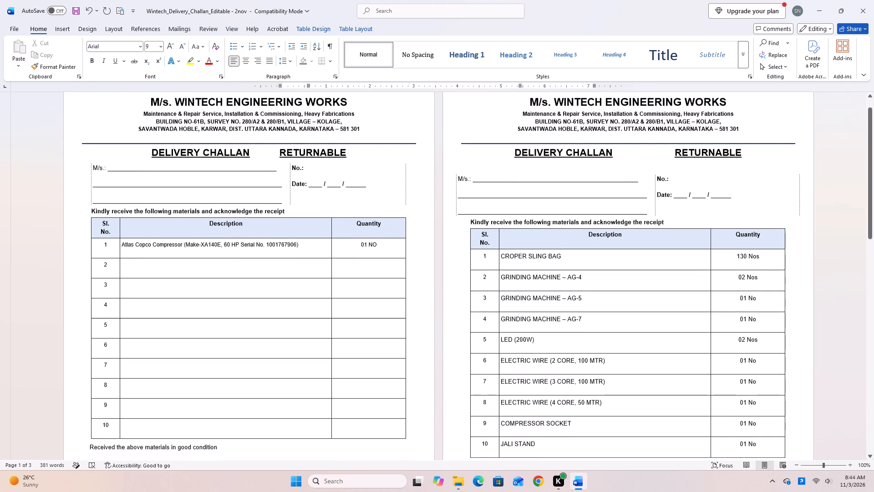
pyautogui.scroll(-1, 749, 263)
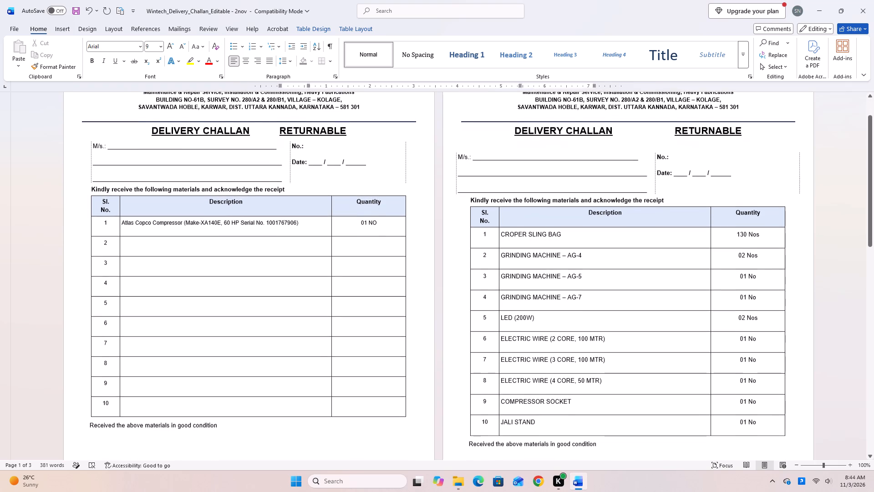
pyautogui.scroll(-1, 749, 263)
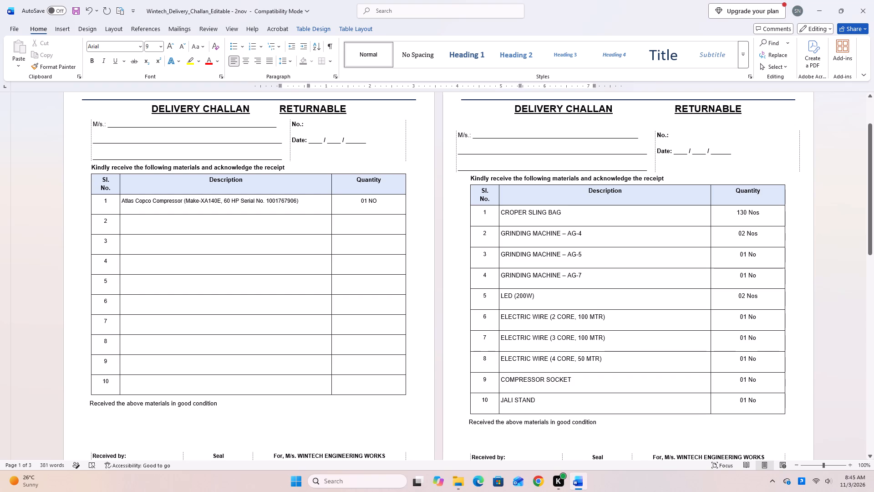
pyautogui.click(545, 215)
pyautogui.press('BackSpace')
pyautogui.press('BackSpace')
pyautogui.press('BackSpace')
pyautogui.press('BackSpace')
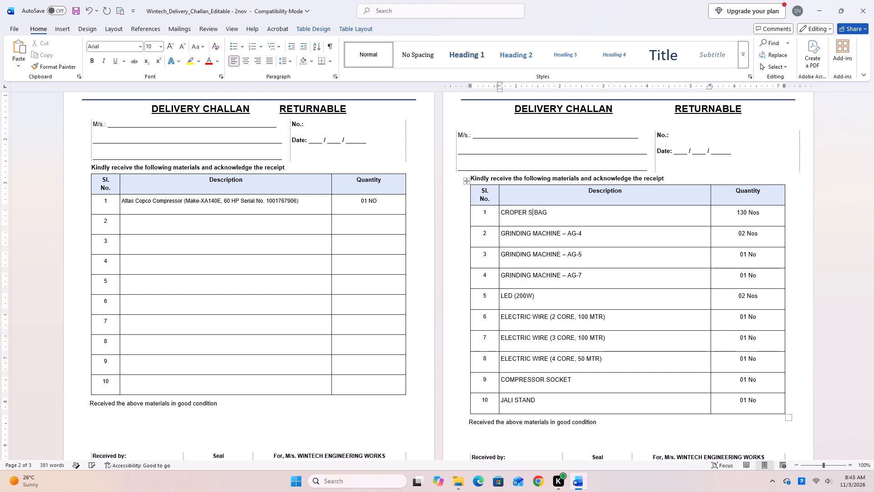
pyautogui.press('BackSpace')
pyautogui.write('SL')
pyautogui.press('a')
pyautogui.press('g')
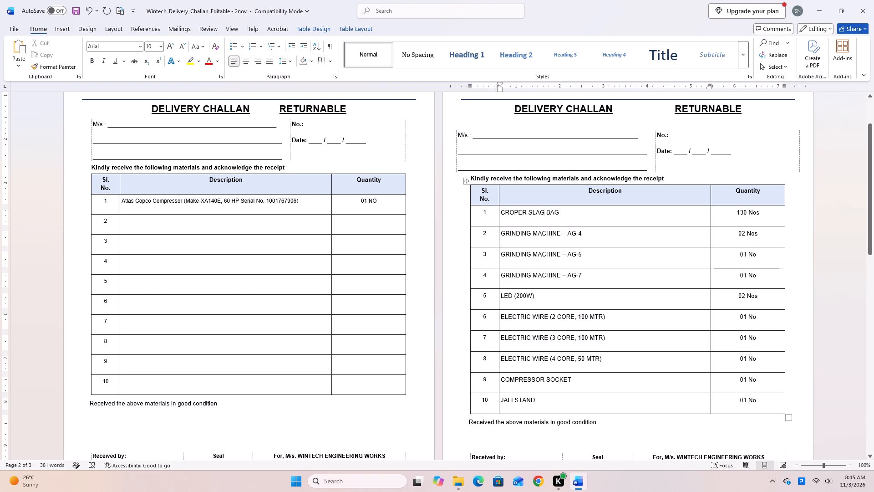
pyautogui.click(674, 218)
pyautogui.press('space')
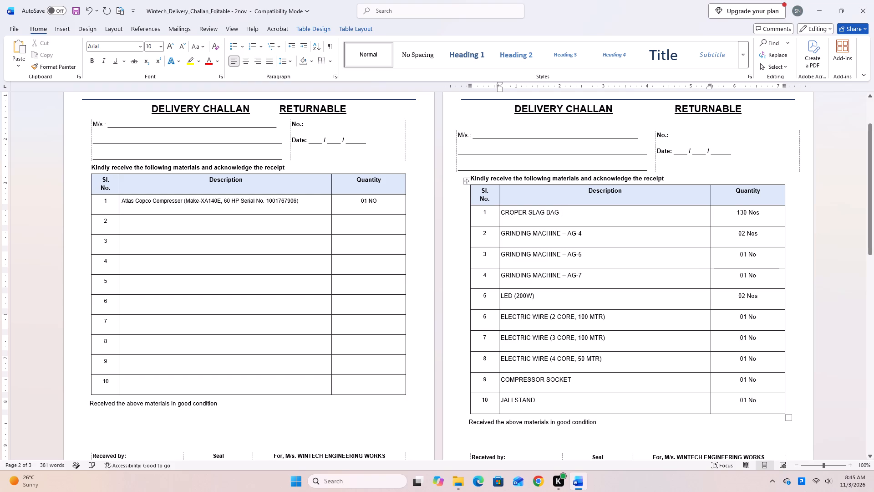
pyautogui.write('NR')
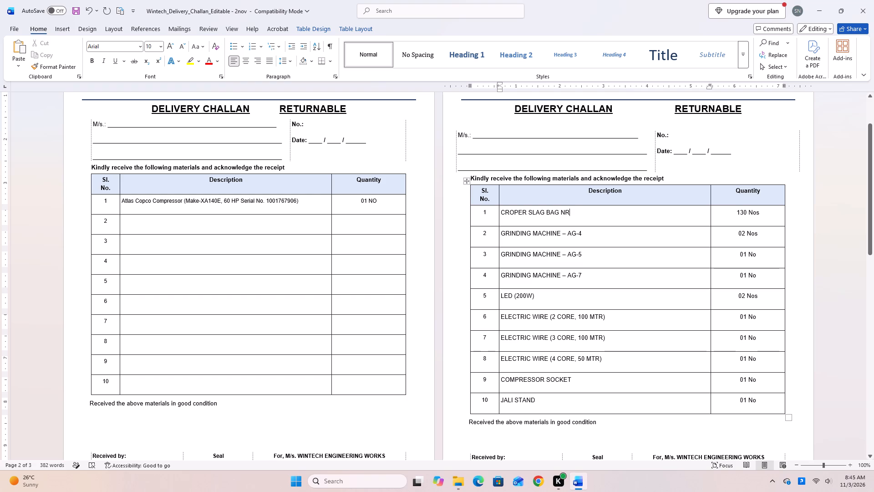
# Change the first item's description in the third challan to ALLEN KEY SET.
pyautogui.scroll(-1, 606, 246)
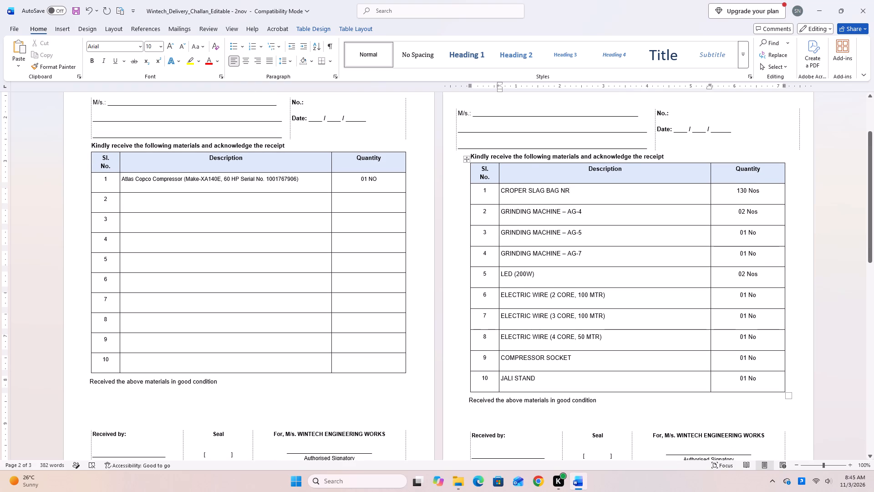
pyautogui.scroll(-1, 565, 274)
pyautogui.scroll(1, 565, 274)
pyautogui.click(638, 299)
pyautogui.scroll(-18, 707, 381)
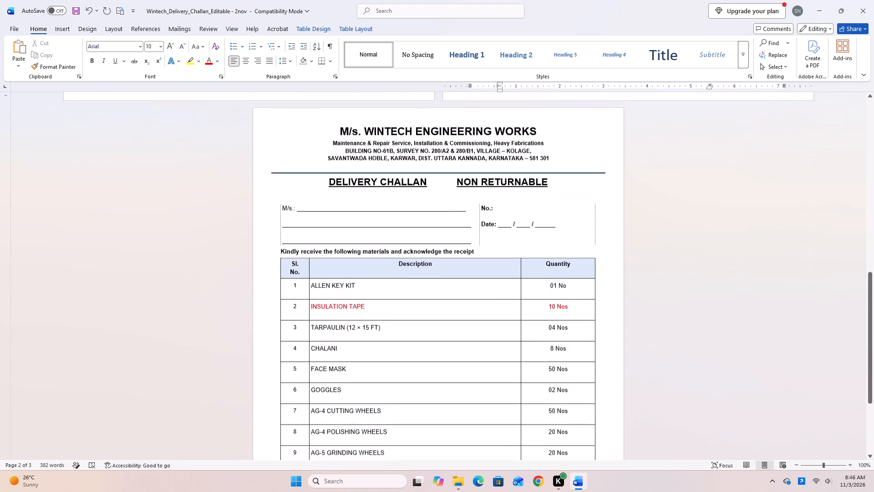
pyautogui.scroll(-3, 707, 381)
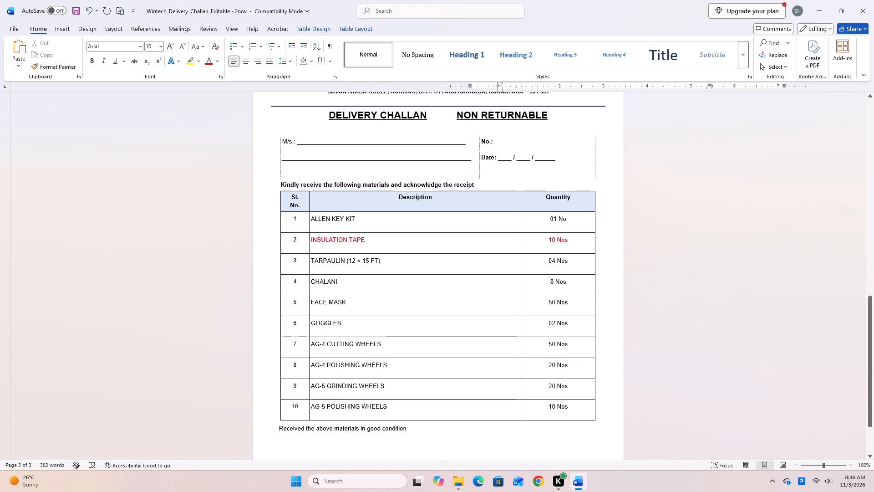
pyautogui.click(368, 218)
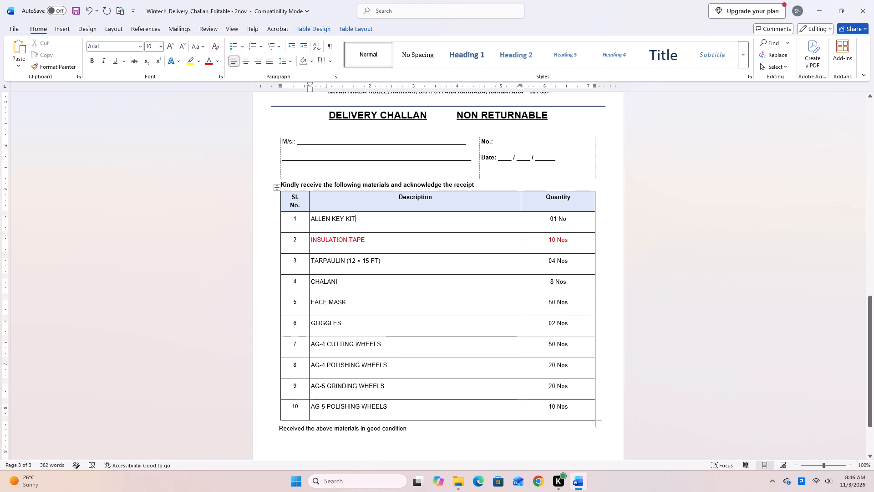
pyautogui.press('BackSpace')
pyautogui.press('BackSpace')
pyautogui.press('BackSpace')
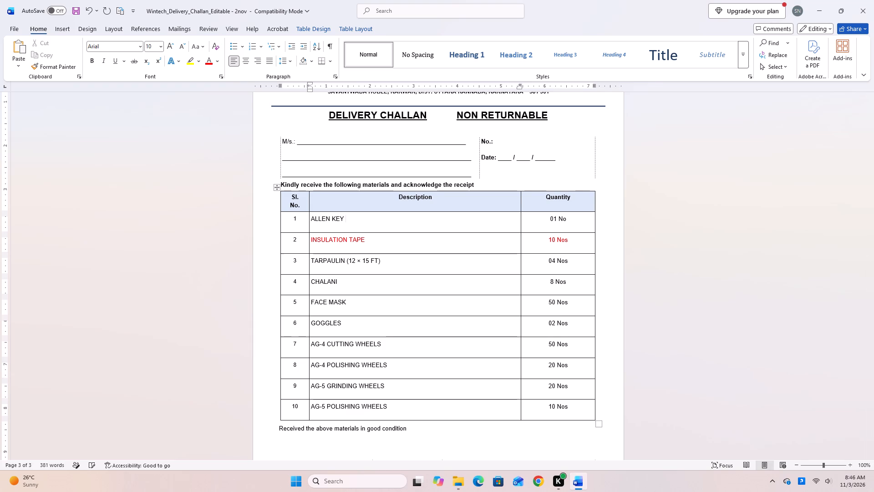
pyautogui.write('SE')
pyautogui.press('y')
pyautogui.press('BackSpace')
pyautogui.press('t')
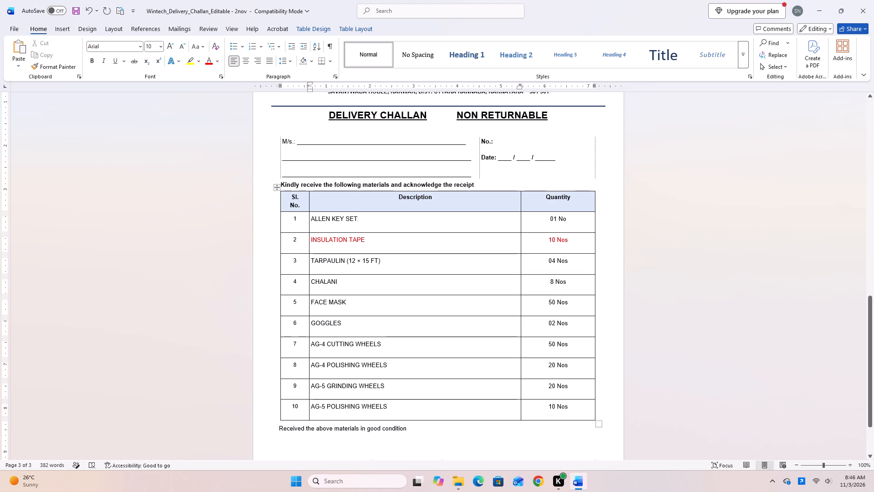
# Append NR to the INSULATION TAPE, FACE MASK and GOGGLES descriptions in the third challan's item table.
pyautogui.click(432, 244)
pyautogui.press('space')
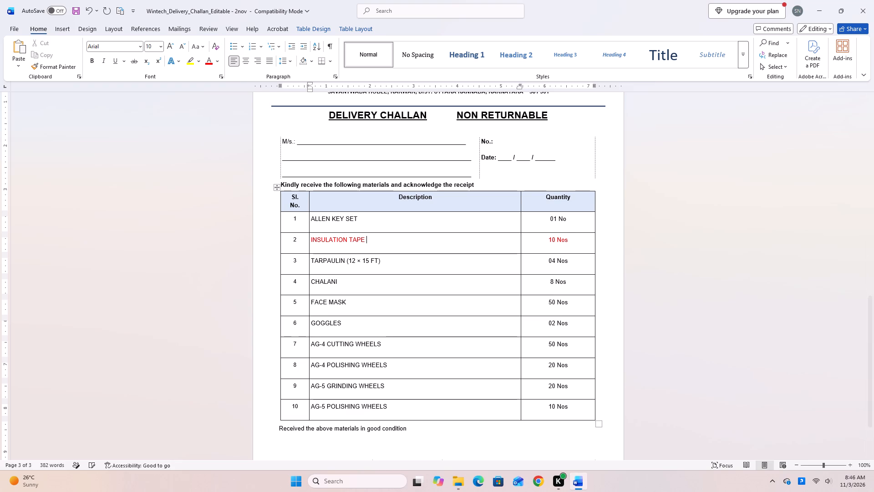
pyautogui.press('n')
pyautogui.press('r')
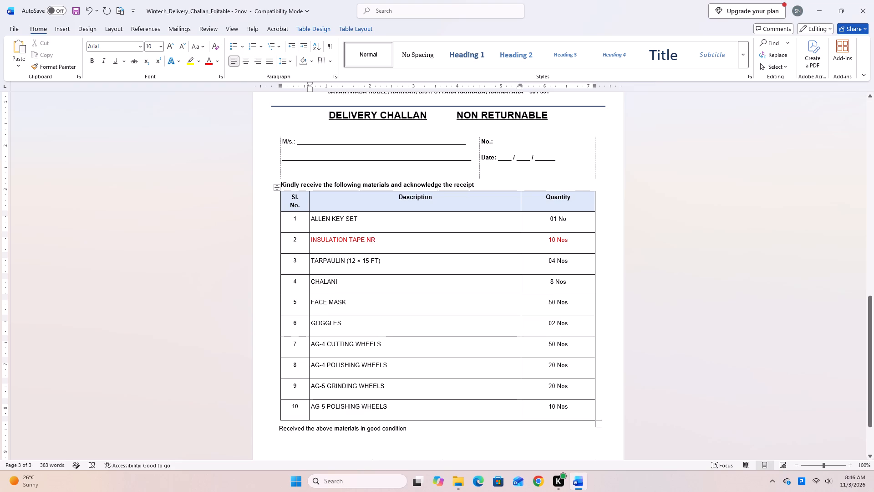
pyautogui.click(394, 265)
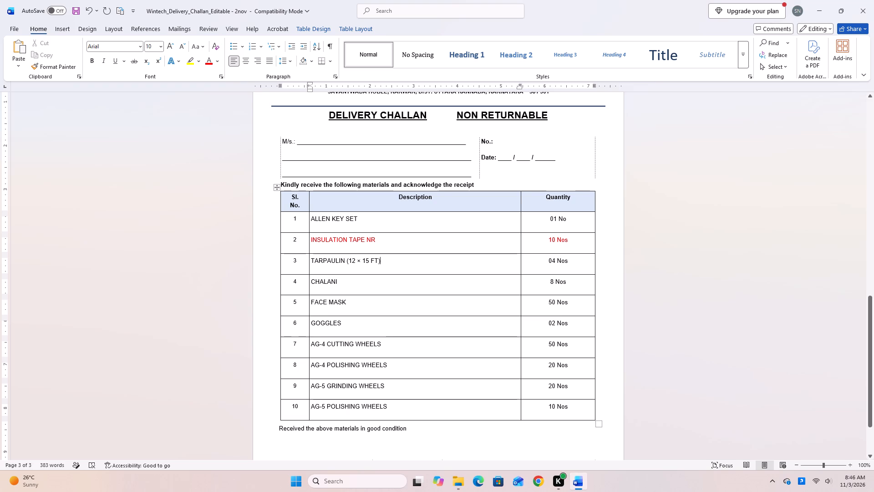
pyautogui.click(375, 307)
pyautogui.press('space')
pyautogui.write('NR')
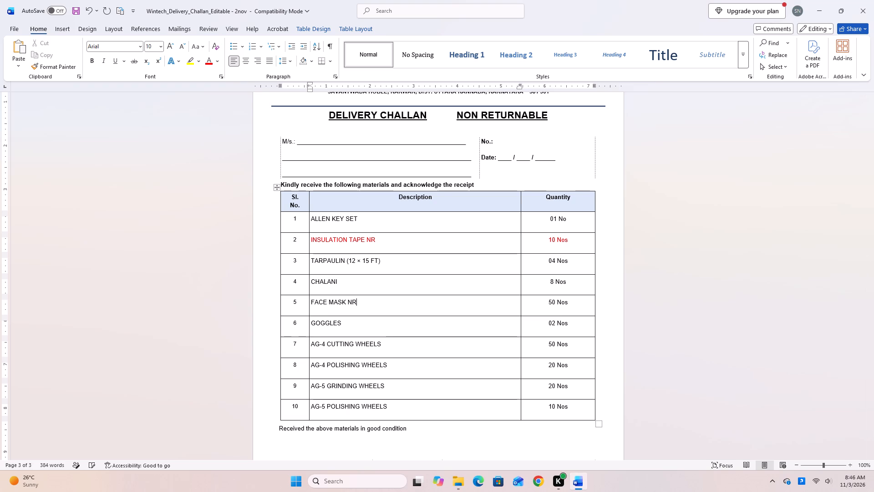
pyautogui.scroll(-2, 371, 332)
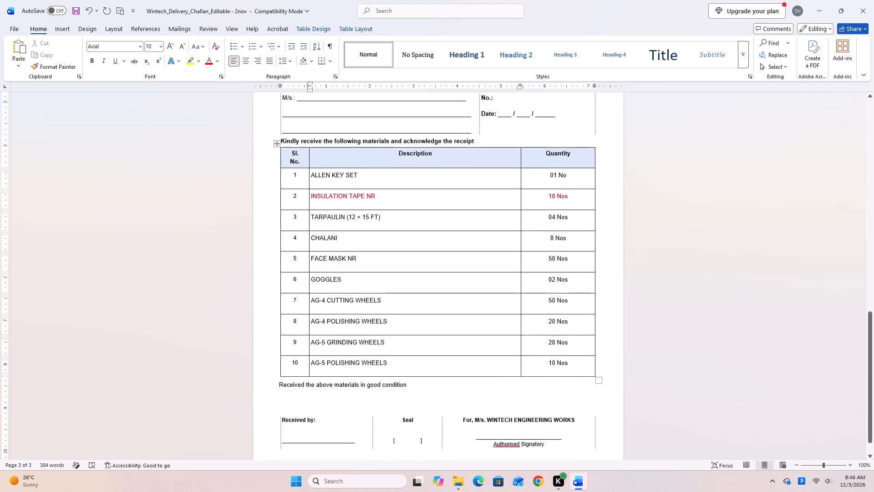
pyautogui.click(392, 284)
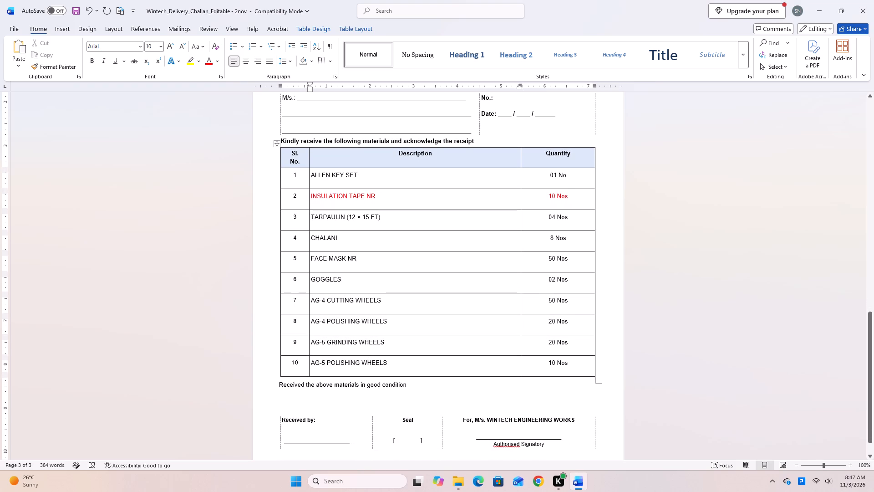
pyautogui.press('space')
pyautogui.write('NR')
# Append NR to the AG-4 cutting, AG-4 polishing, AG-5 grinding and AG-5 polishing wheel descriptions in the third challan.
pyautogui.scroll(-2, 412, 292)
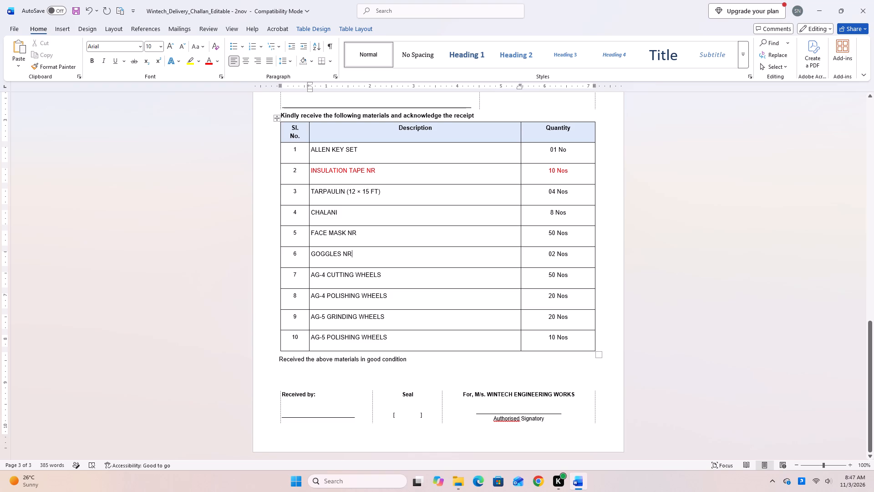
pyautogui.click(416, 278)
pyautogui.press('space')
pyautogui.press('n')
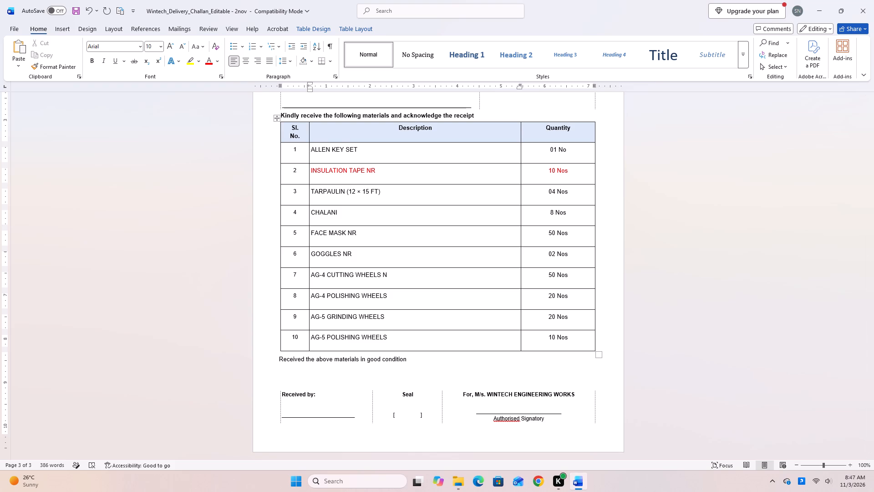
pyautogui.press('r')
pyautogui.click(422, 302)
pyautogui.press('space')
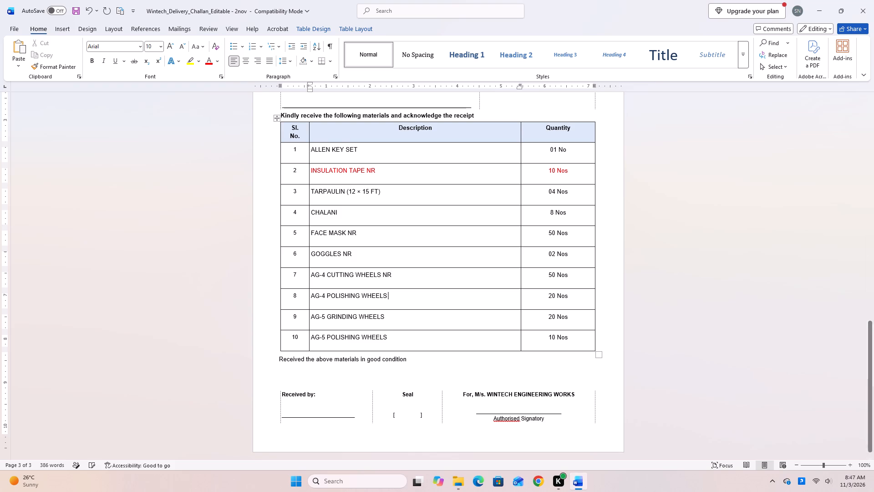
pyautogui.write('NR')
pyautogui.click(420, 317)
pyautogui.press('space')
pyautogui.write('NR')
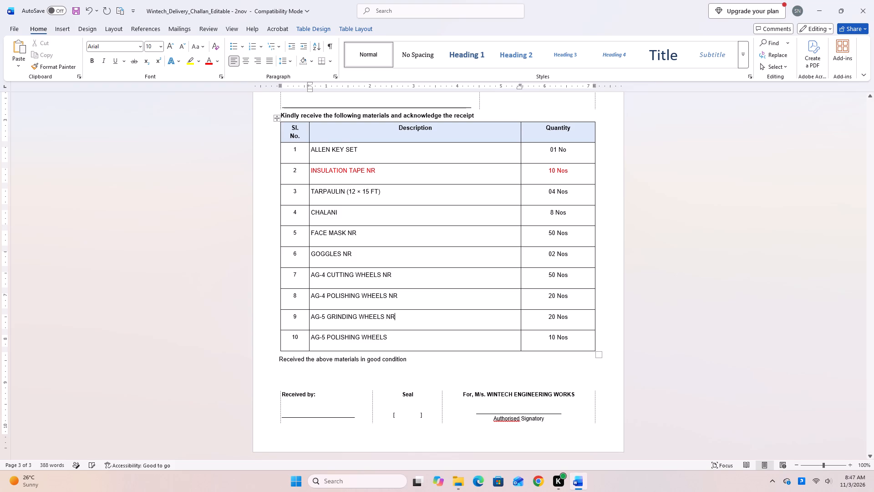
pyautogui.click(409, 338)
pyautogui.press('space')
pyautogui.write('N')
pyautogui.press('r')
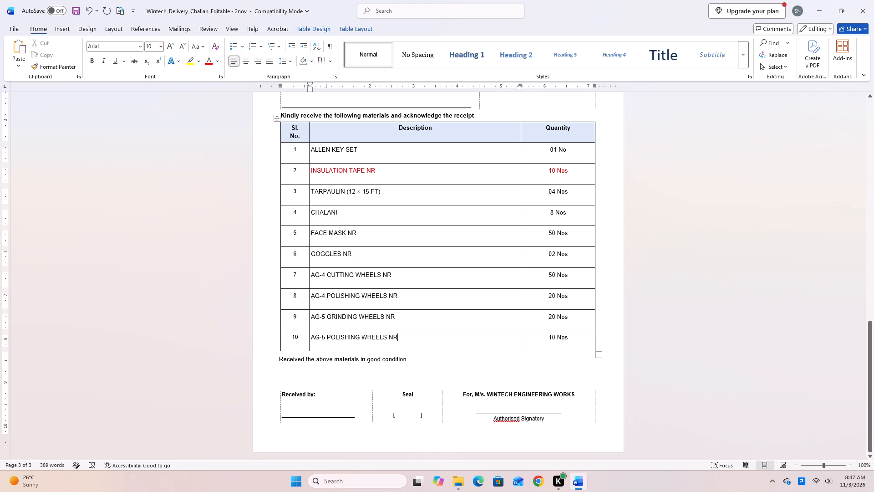
# Review the item tables of all three delivery challans, checking the descriptions against the RETURNABLE and NON RETURNABLE headings.
pyautogui.scroll(12, 650, 319)
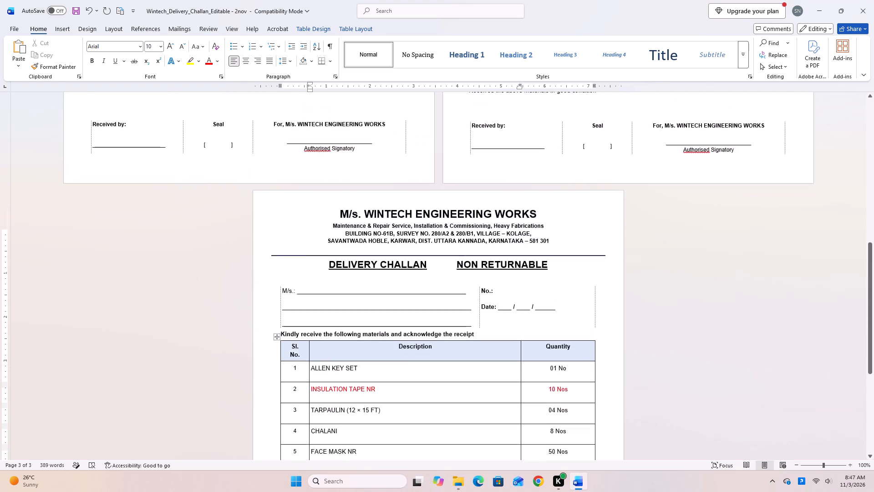
pyautogui.scroll(2, 653, 318)
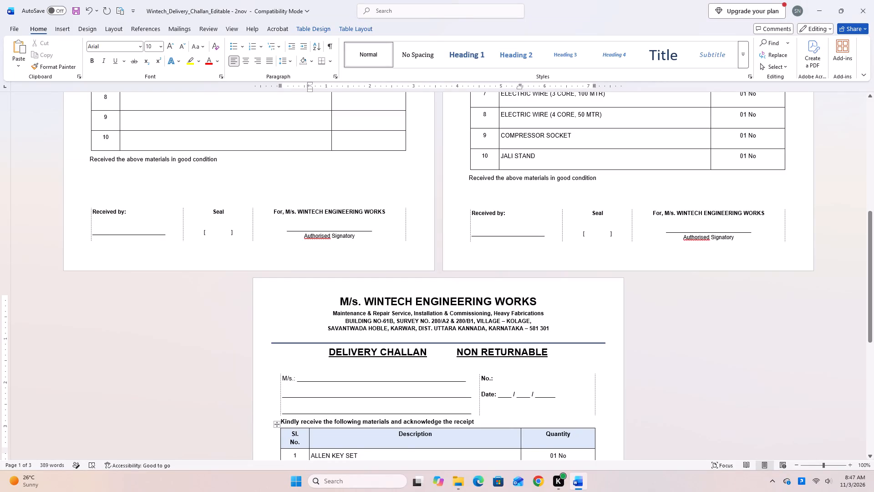
pyautogui.scroll(-14, 574, 356)
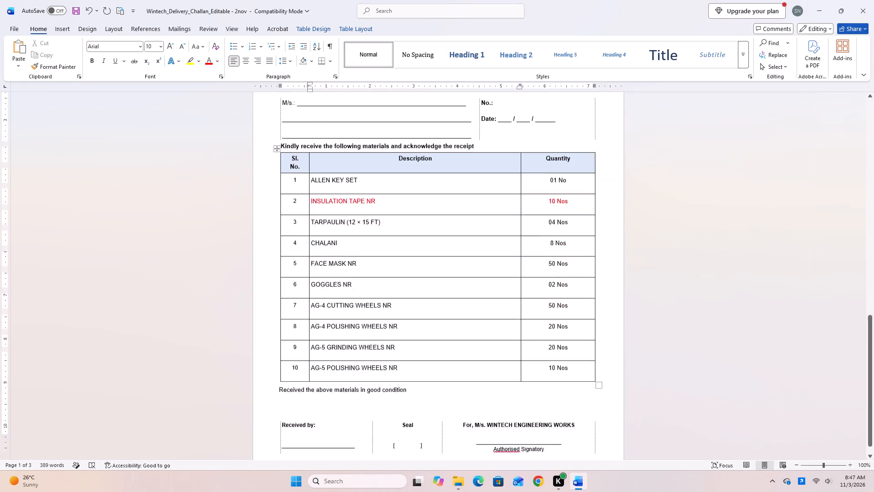
pyautogui.scroll(1, 574, 356)
pyautogui.scroll(-1, 574, 356)
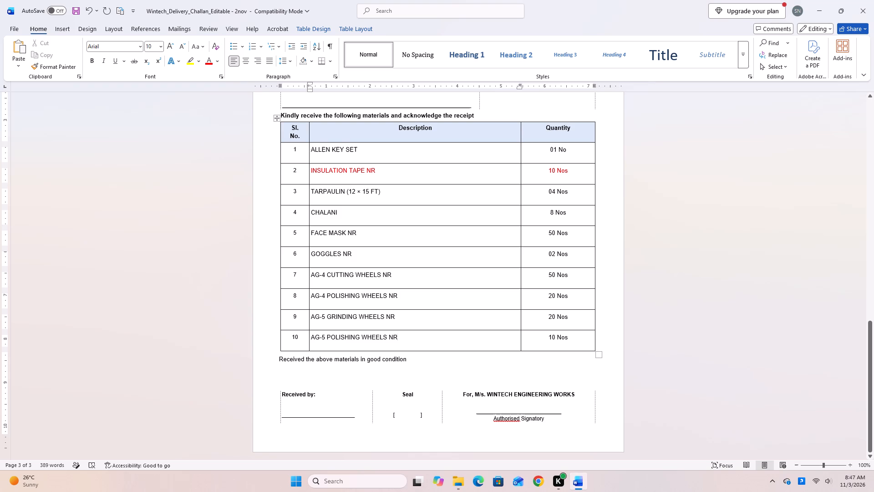
pyautogui.keyDown('ctrl'); pyautogui.scroll(-2, 572, 361); pyautogui.keyUp('ctrl')
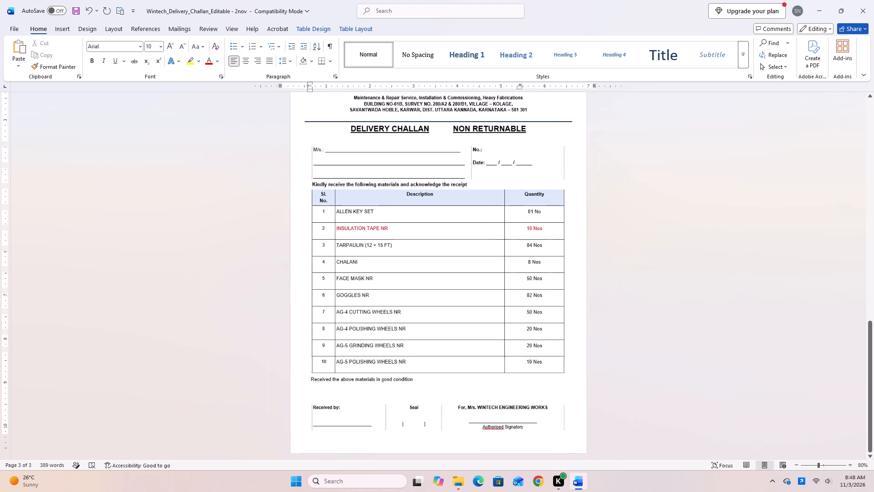
pyautogui.scroll(-1, 572, 361)
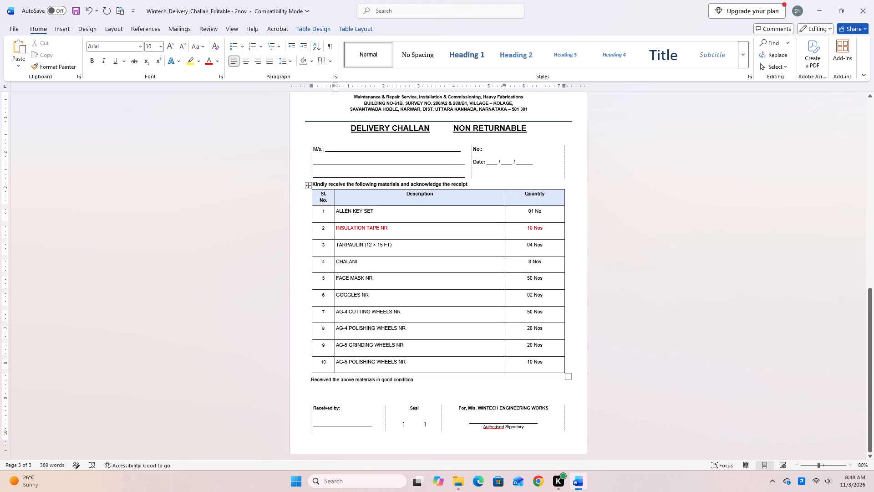
pyautogui.scroll(-3, 572, 361)
pyautogui.scroll(17, 572, 361)
pyautogui.scroll(14, 572, 361)
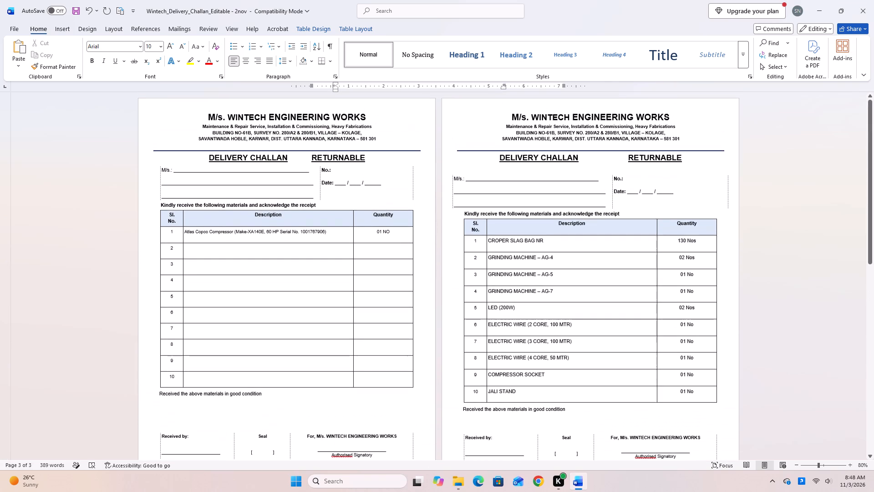
pyautogui.scroll(2, 572, 361)
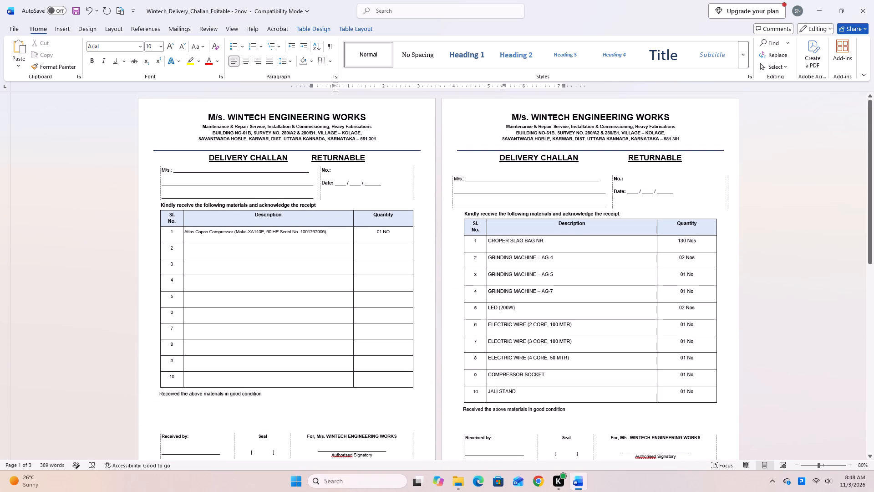
# Check the second challan's first item and go through the third challan's descriptions row by row for their NR marks.
pyautogui.click(556, 241)
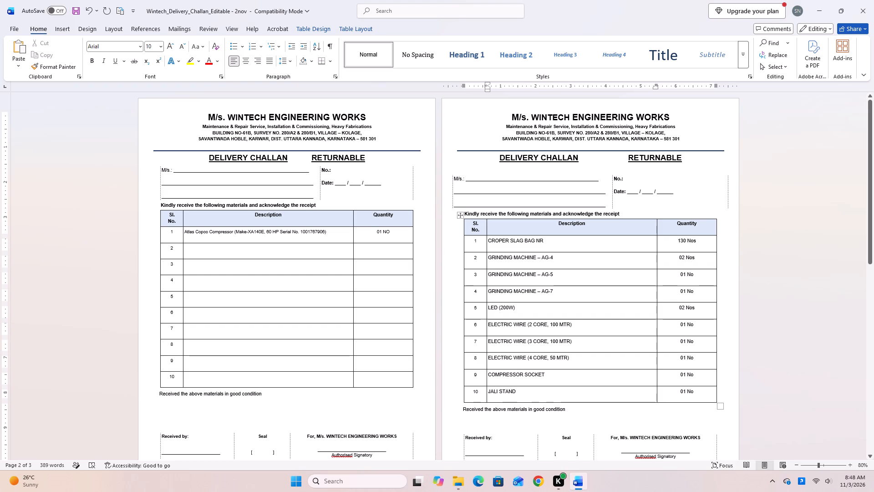
pyautogui.scroll(1, 563, 385)
pyautogui.scroll(-16, 563, 385)
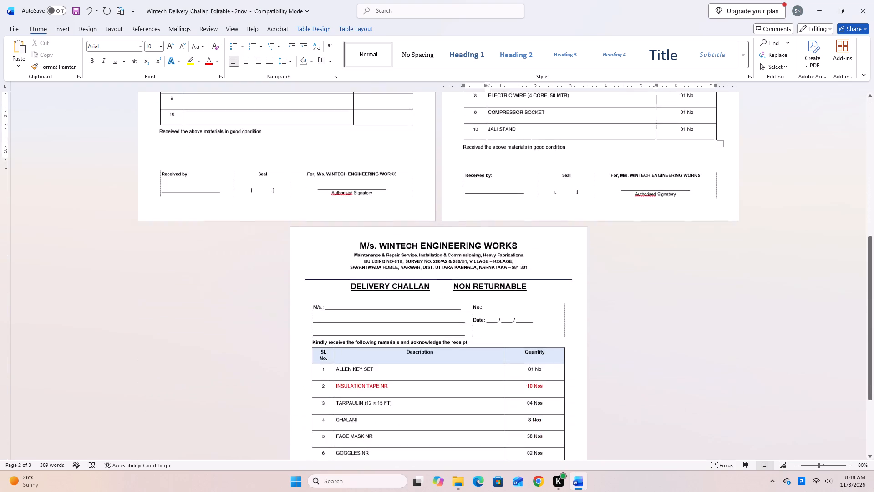
pyautogui.scroll(-8, 563, 385)
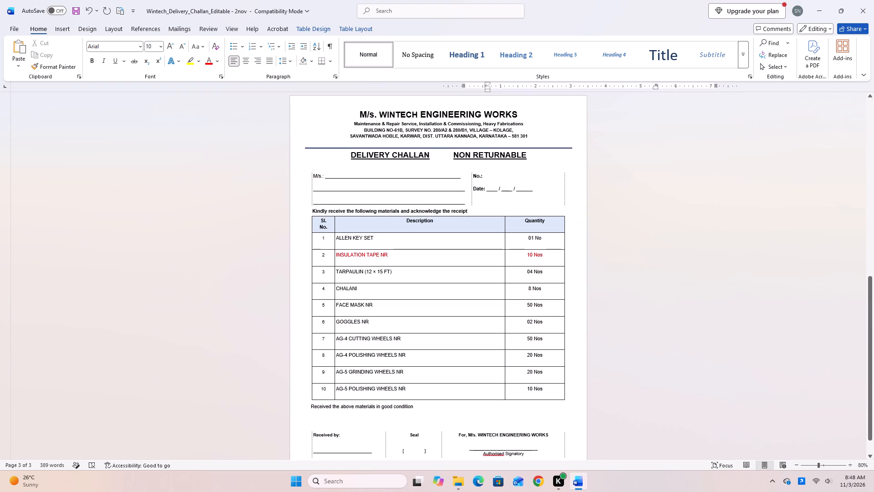
pyautogui.click(410, 263)
pyautogui.click(417, 310)
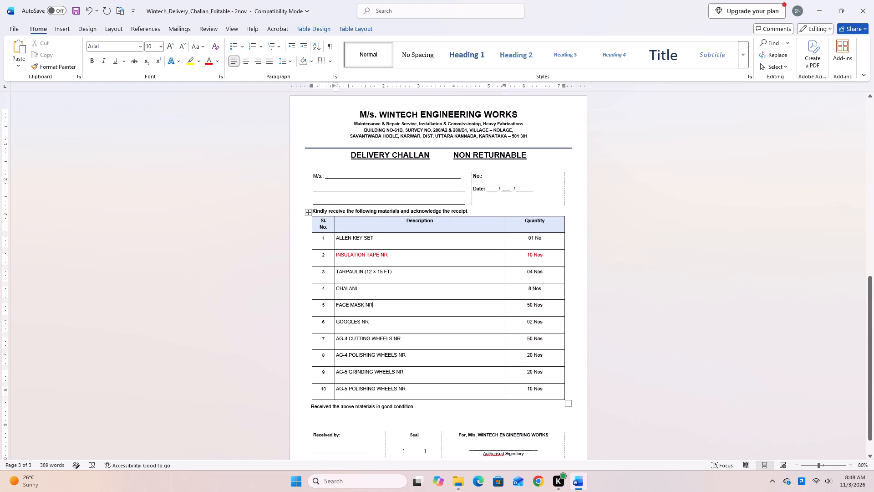
pyautogui.click(416, 323)
pyautogui.moveTo(414, 344); pyautogui.dragTo(414, 348)
pyautogui.click(414, 359)
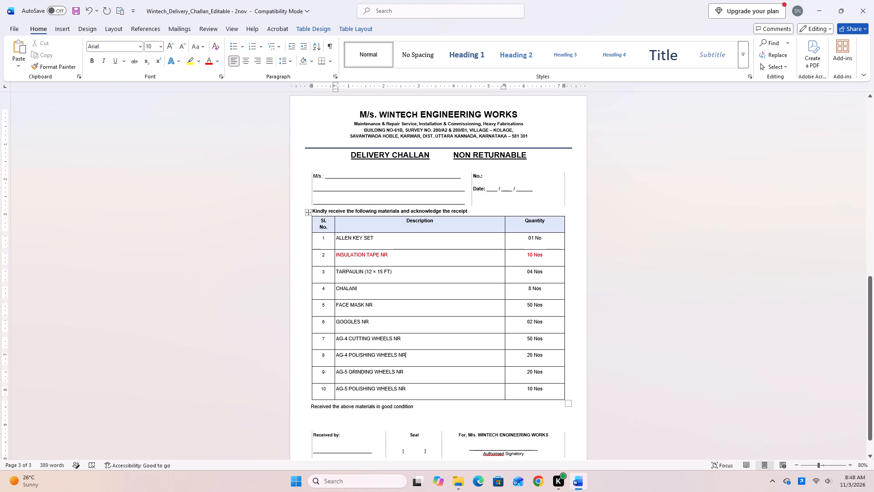
pyautogui.click(410, 368)
pyautogui.click(416, 382)
pyautogui.click(416, 396)
pyautogui.click(397, 241)
pyautogui.click(396, 278)
pyautogui.click(393, 296)
# Compare the second challan's items with the third challan's items once more, ending at the CHALANI row.
pyautogui.scroll(3, 410, 283)
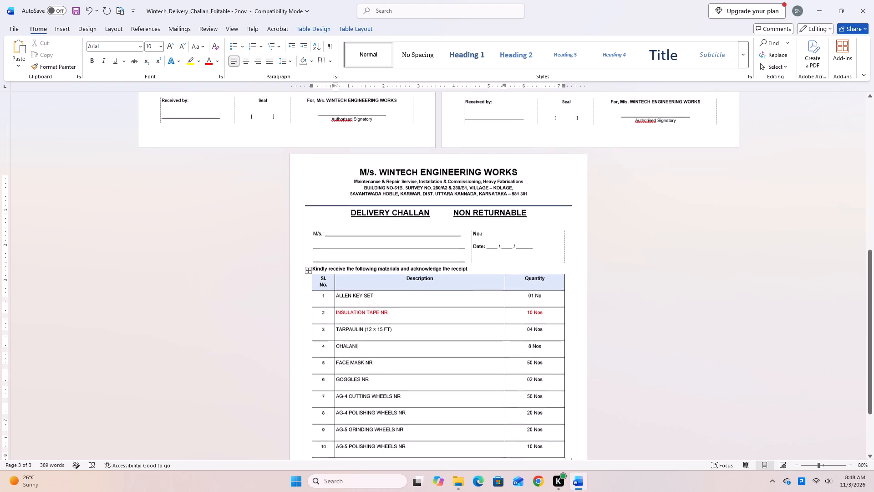
pyautogui.scroll(11, 410, 283)
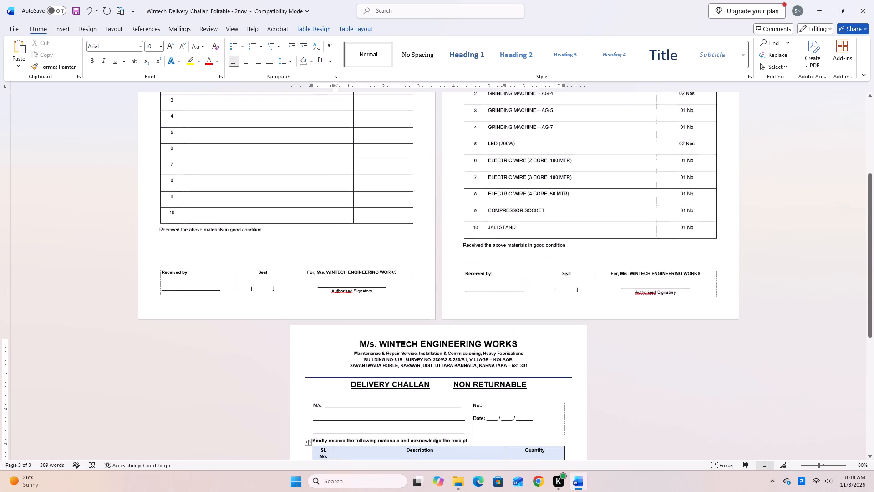
pyautogui.scroll(-6, 410, 283)
pyautogui.scroll(13, 410, 283)
pyautogui.scroll(-6, 410, 283)
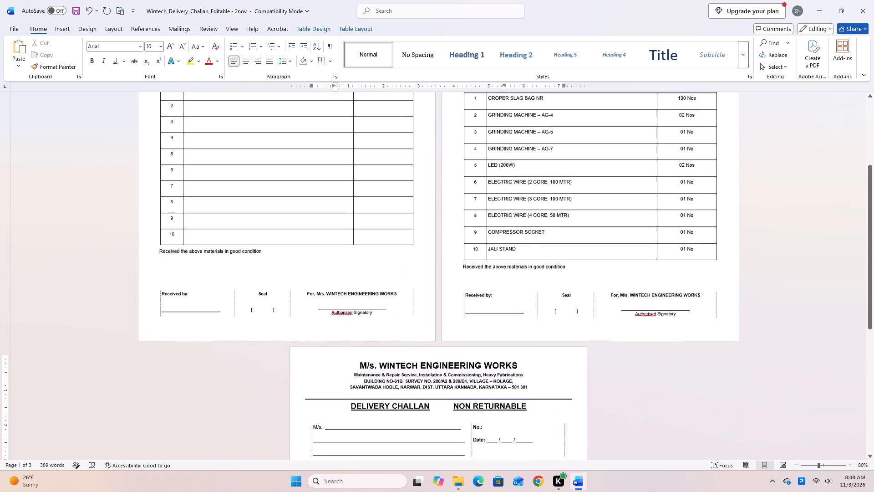
pyautogui.scroll(-11, 410, 283)
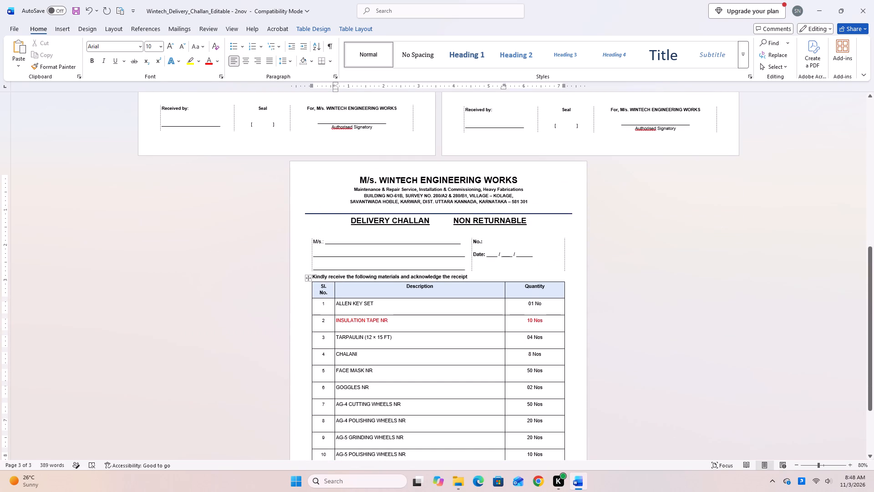
pyautogui.scroll(-3, 390, 315)
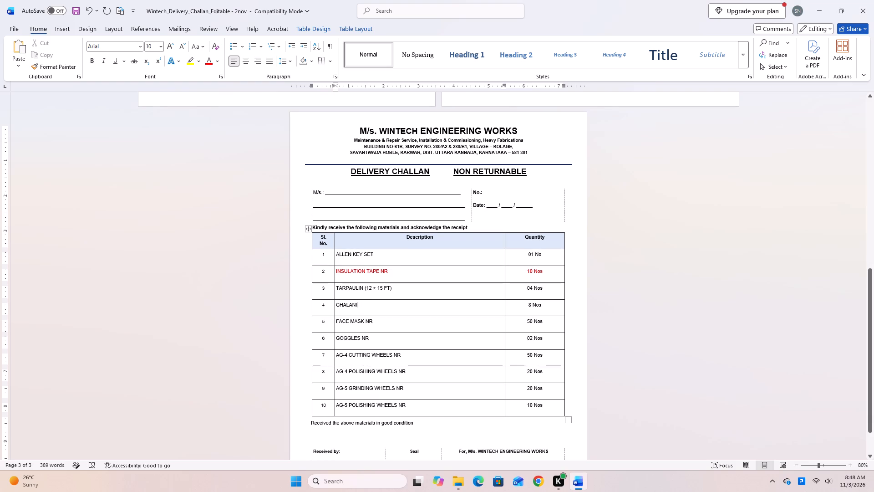
pyautogui.click(378, 307)
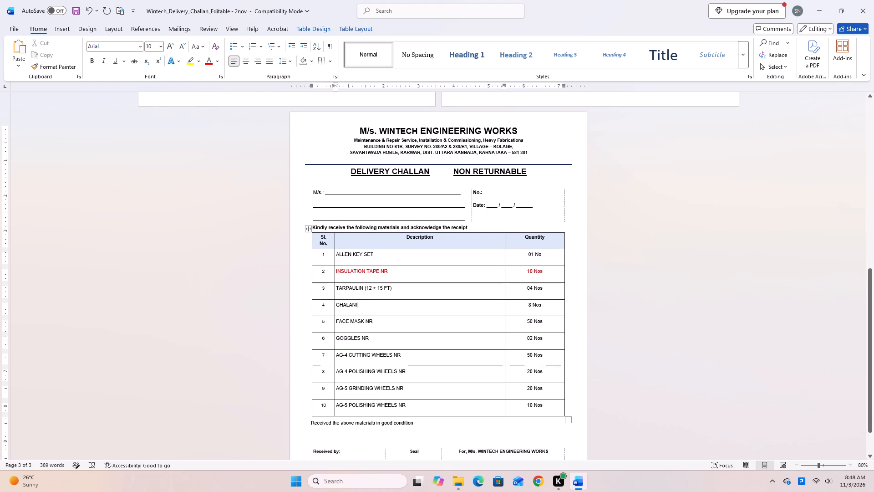
# Move the ALLEN KEY SET item with its 01 No quantity from the third challan into row 2 of the first challan.
pyautogui.click(406, 287)
pyautogui.click(389, 256)
pyautogui.moveTo(337, 257); pyautogui.dragTo(390, 259)
pyautogui.moveTo(380, 256); pyautogui.dragTo(351, 252)
pyautogui.click(351, 252)
pyautogui.moveTo(337, 254); pyautogui.dragTo(543, 258)
pyautogui.rightClick(543, 258)
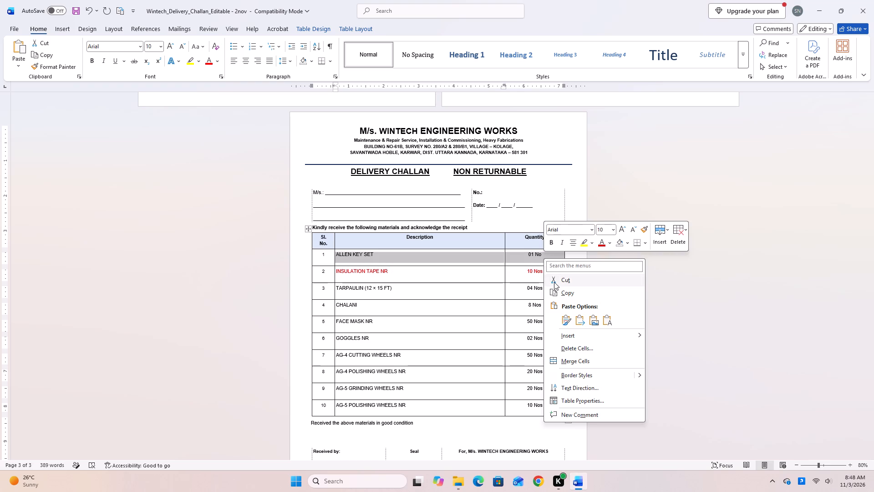
pyautogui.click(554, 282)
pyautogui.scroll(17, 435, 277)
pyautogui.scroll(6, 436, 271)
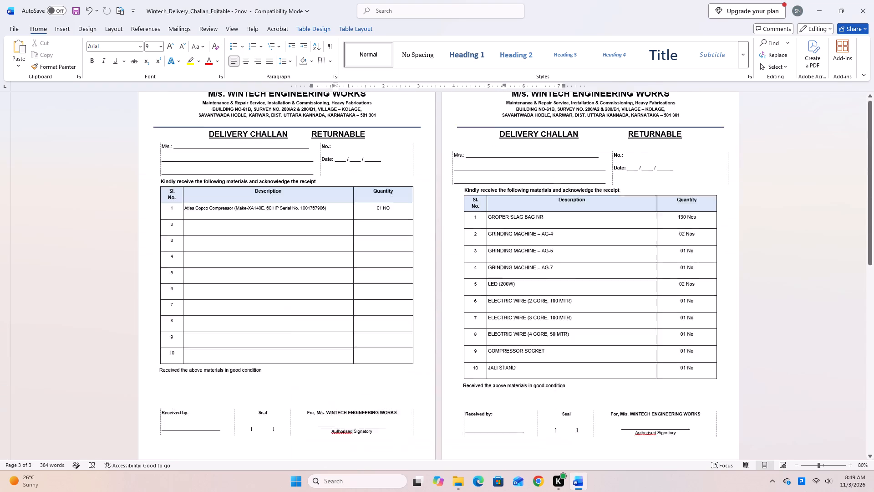
pyautogui.moveTo(194, 248); pyautogui.dragTo(233, 249)
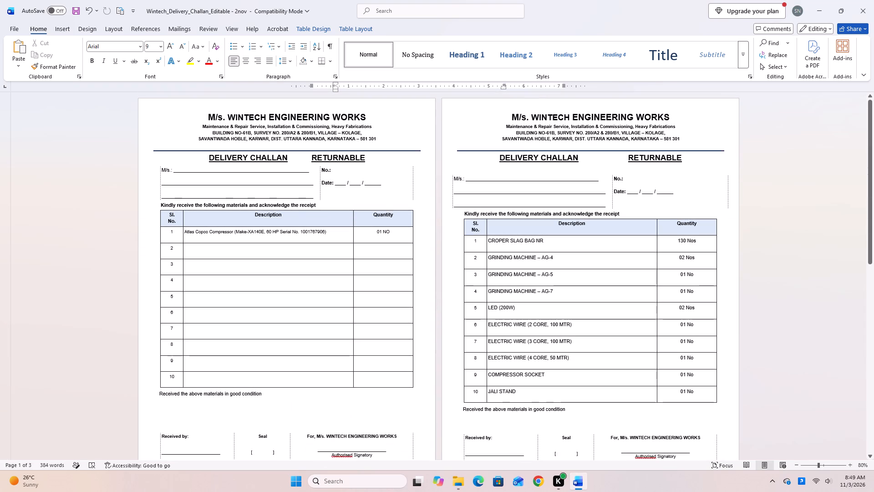
pyautogui.moveTo(233, 249); pyautogui.dragTo(318, 251)
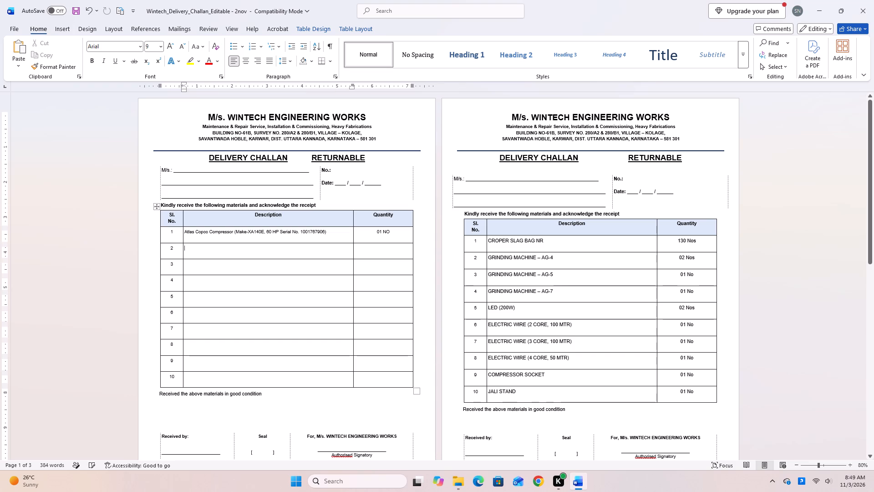
pyautogui.moveTo(187, 252); pyautogui.dragTo(358, 254)
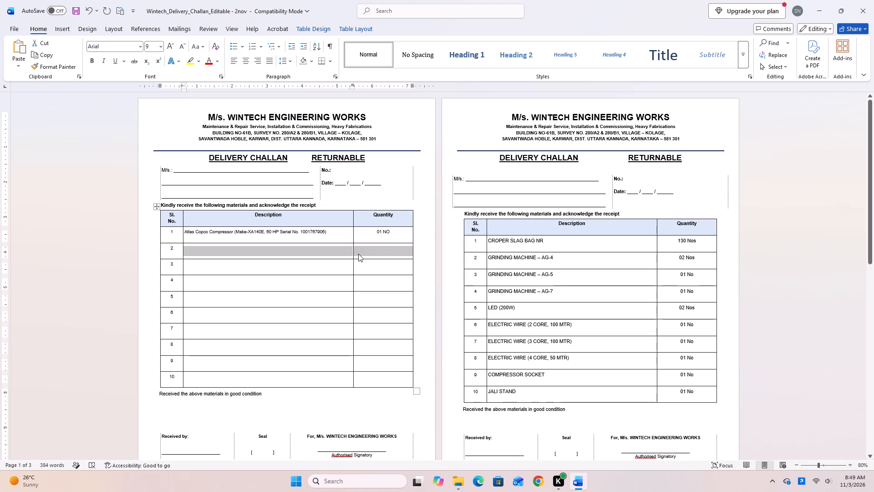
pyautogui.hotkey('ctrl', 'v')
# Move the TARPAULIN (12 × 15 FT) and CHALANI items with their quantities from the third challan into rows 3 and 4 of the first challan.
pyautogui.scroll(-10, 338, 280)
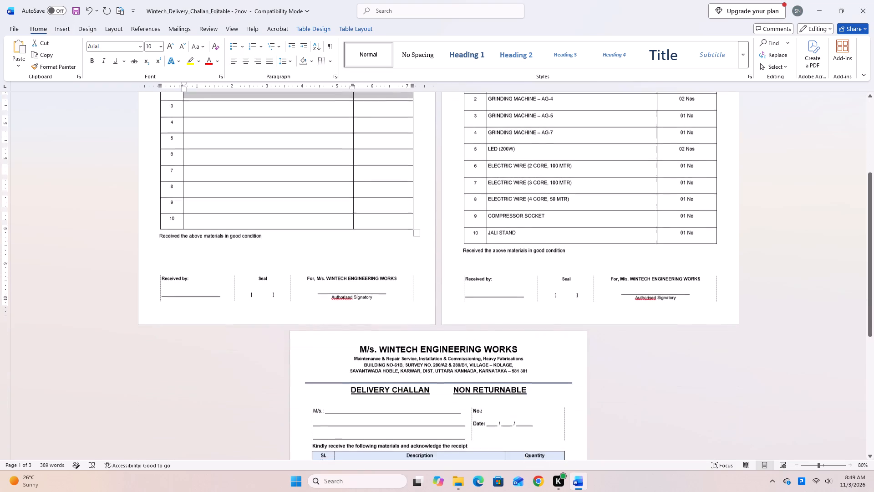
pyautogui.scroll(-13, 351, 273)
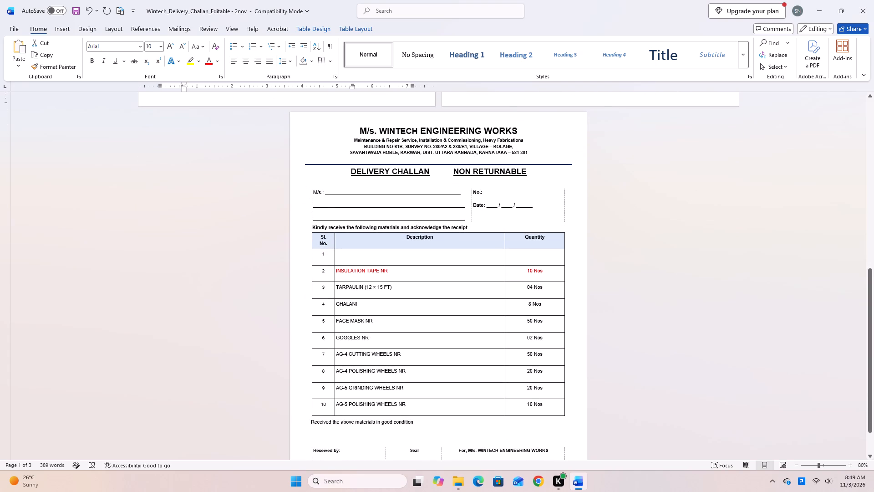
pyautogui.moveTo(337, 290); pyautogui.dragTo(515, 295)
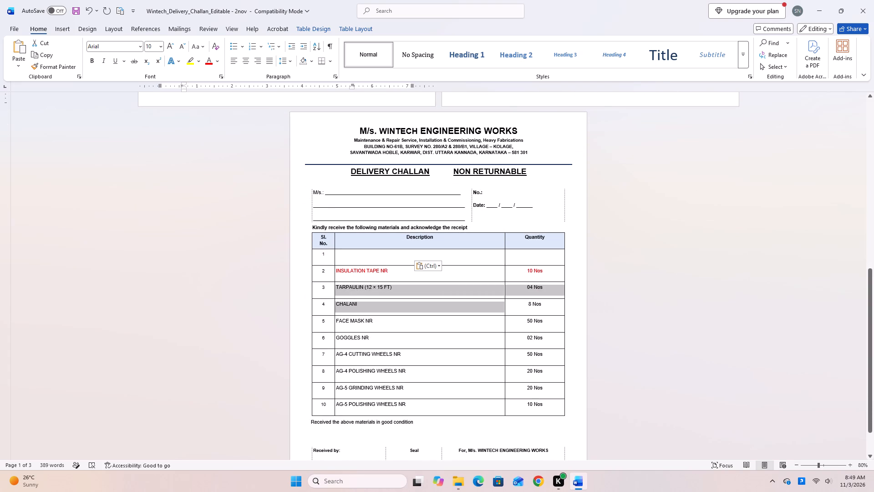
pyautogui.moveTo(515, 295); pyautogui.dragTo(545, 302)
pyautogui.rightClick(545, 302)
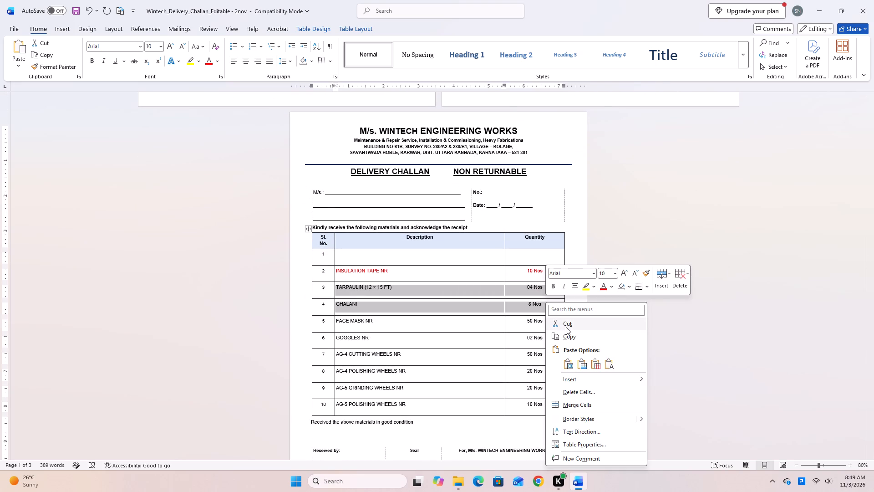
pyautogui.click(569, 324)
pyautogui.scroll(13, 434, 299)
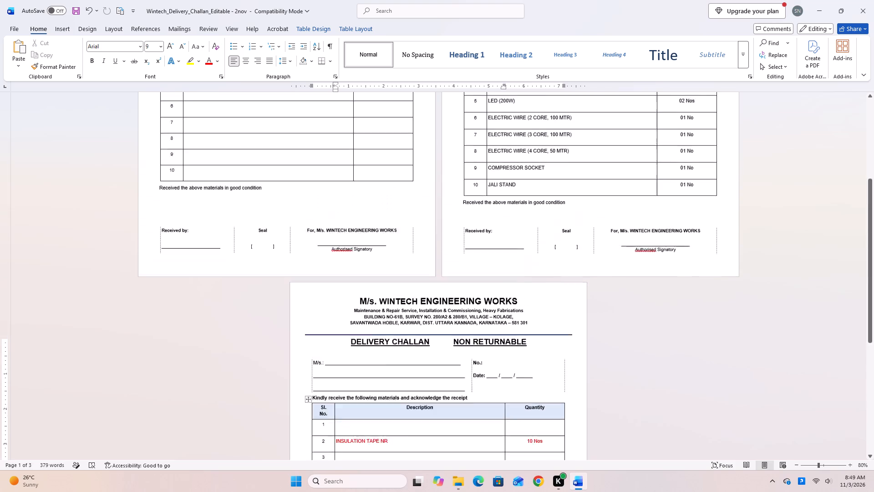
pyautogui.scroll(9, 432, 297)
pyautogui.moveTo(190, 249); pyautogui.dragTo(311, 273)
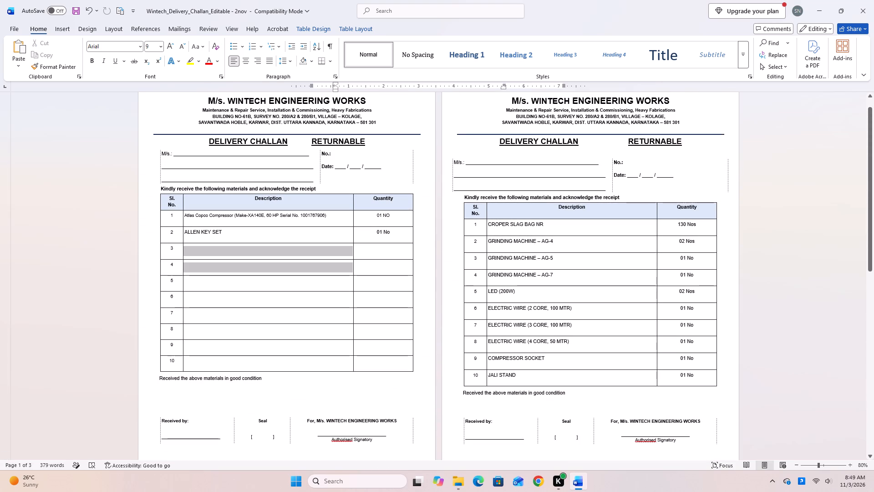
pyautogui.moveTo(311, 273); pyautogui.dragTo(368, 272)
pyautogui.hotkey('ctrl', 'v')
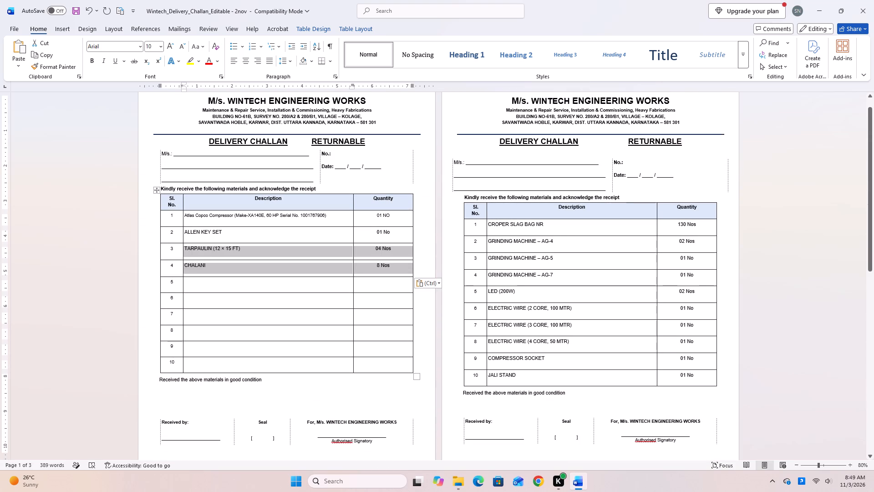
# Move CROPER SLAG BAG NR with its 130 Nos quantity from the second challan into the empty row 1 of the third challan.
pyautogui.moveTo(488, 225); pyautogui.dragTo(598, 218)
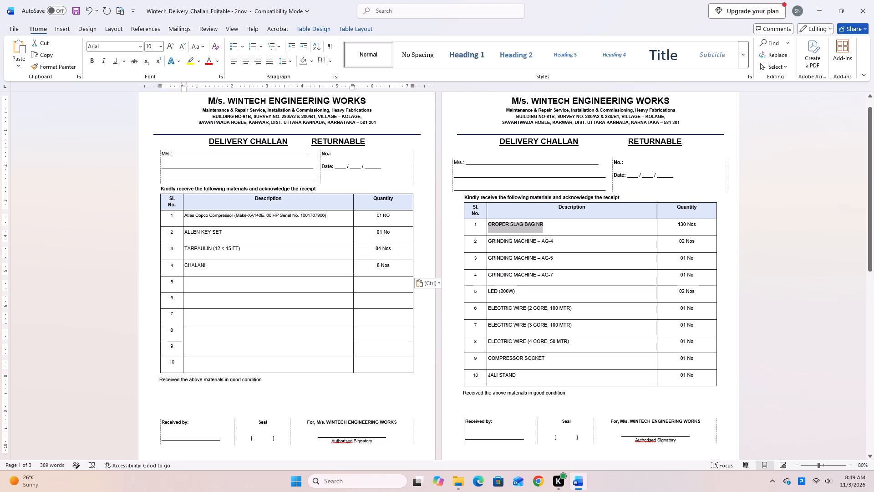
pyautogui.moveTo(598, 218); pyautogui.dragTo(689, 227)
pyautogui.rightClick(689, 227)
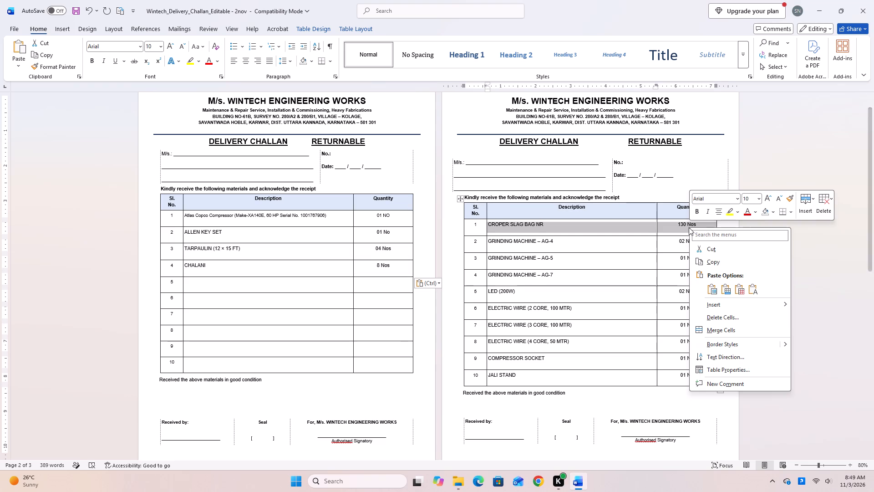
pyautogui.click(706, 250)
pyautogui.scroll(1, 706, 250)
pyautogui.scroll(-19, 706, 250)
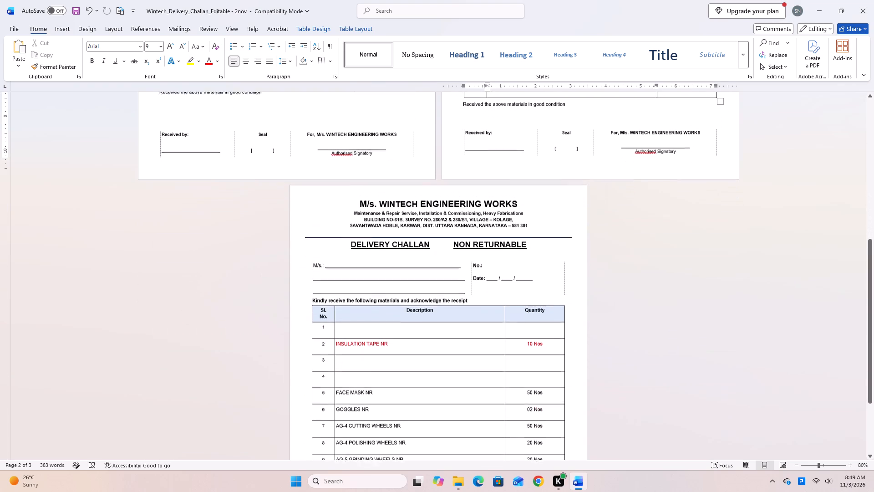
pyautogui.moveTo(343, 322); pyautogui.dragTo(493, 319)
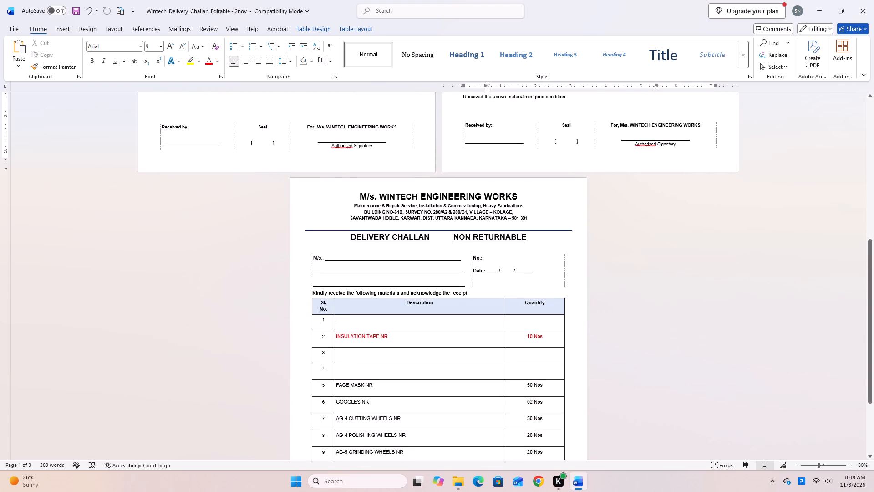
pyautogui.moveTo(493, 319); pyautogui.dragTo(530, 322)
pyautogui.rightClick(531, 322)
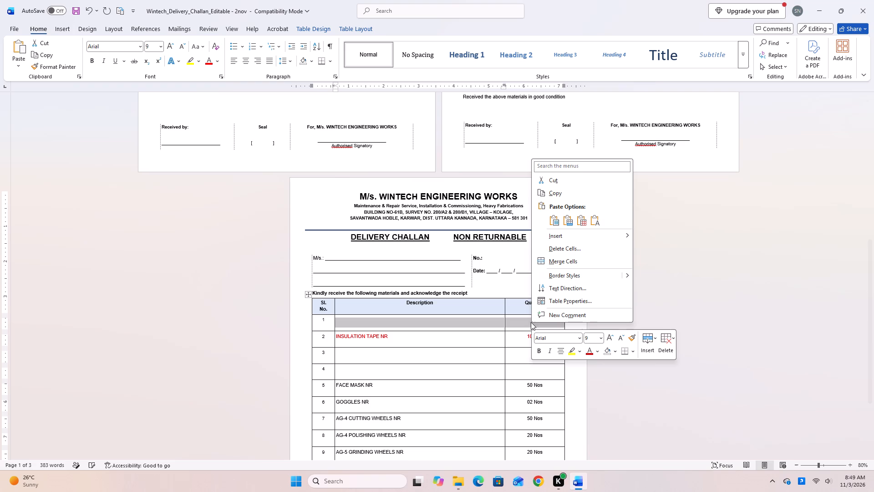
pyautogui.hotkey('ctrl', 'v')
pyautogui.click(661, 312)
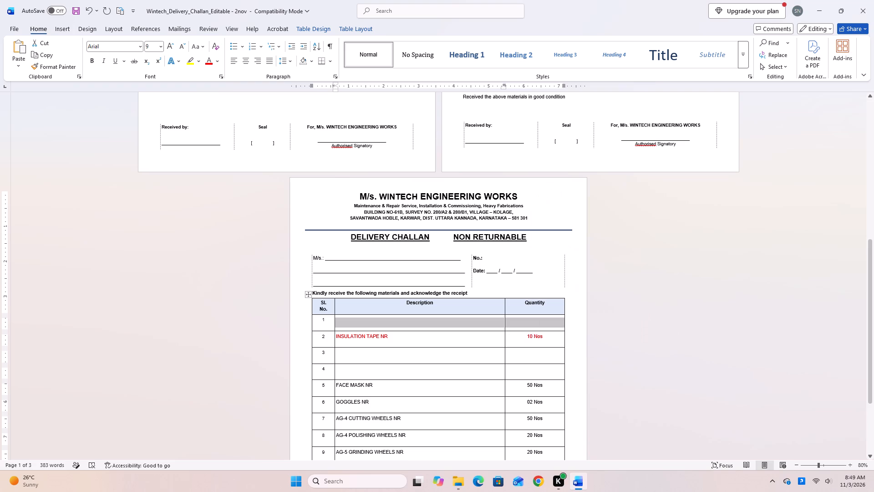
pyautogui.hotkey('ctrl', 'v')
# Shift the third challan's items from FACE MASK NR through AG-5 POLISHING WHEELS NR, with quantities, up into rows 3 to 8.
pyautogui.scroll(-3, 661, 312)
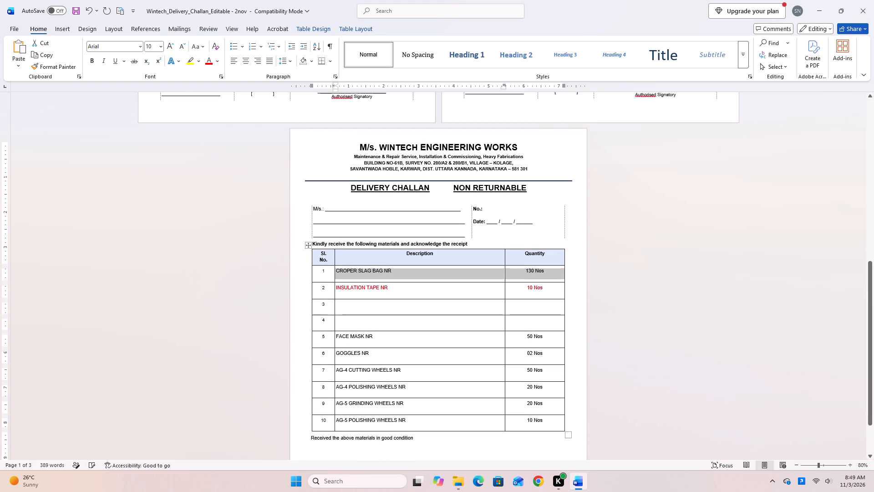
pyautogui.scroll(18, 661, 312)
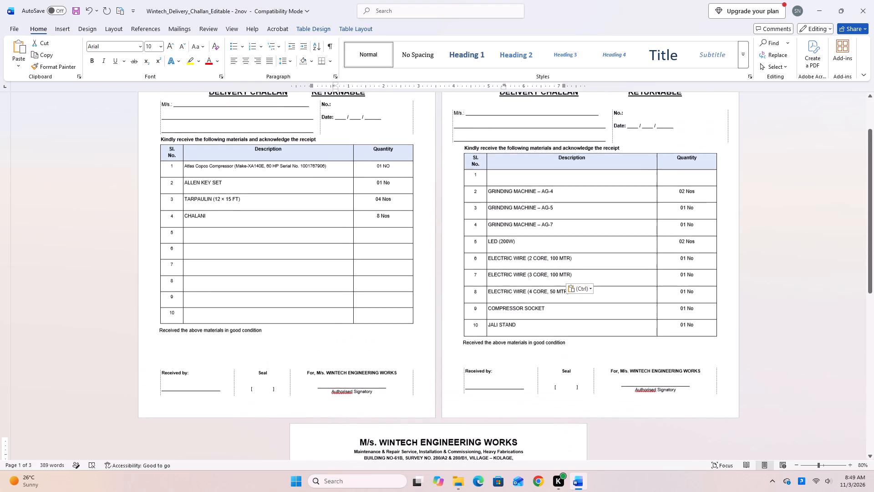
pyautogui.scroll(-8, 521, 237)
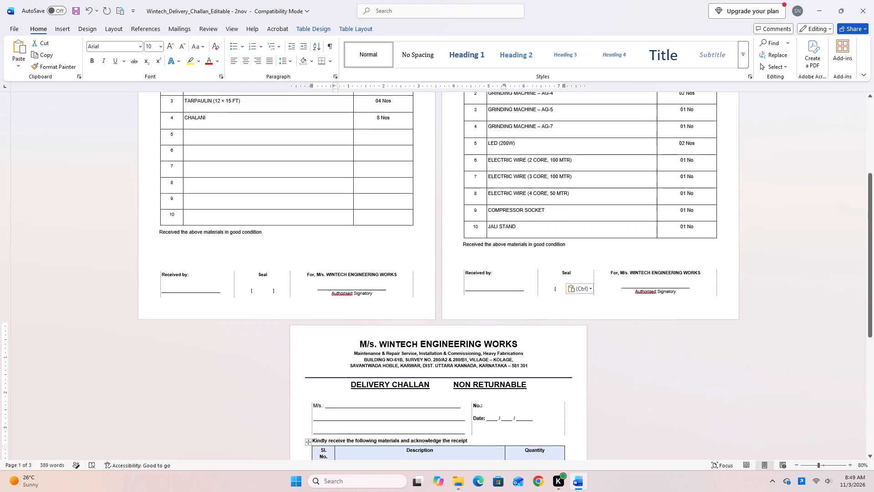
pyautogui.scroll(-16, 521, 237)
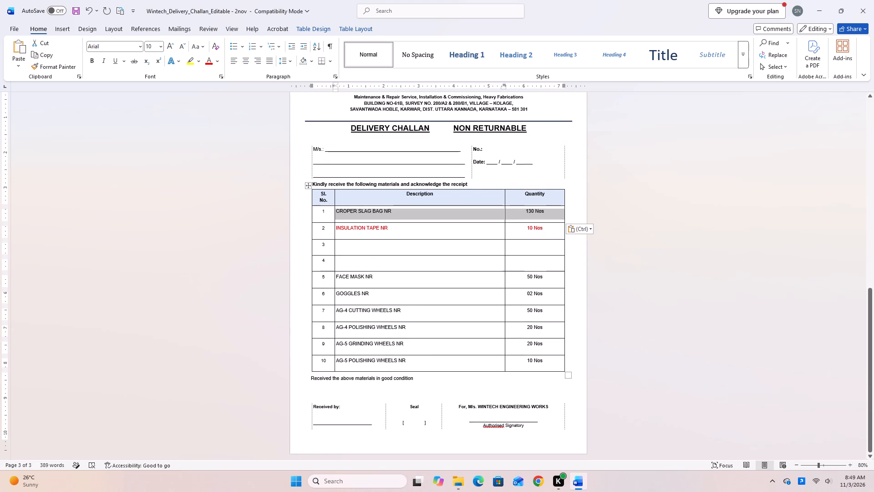
pyautogui.moveTo(347, 282); pyautogui.dragTo(534, 354)
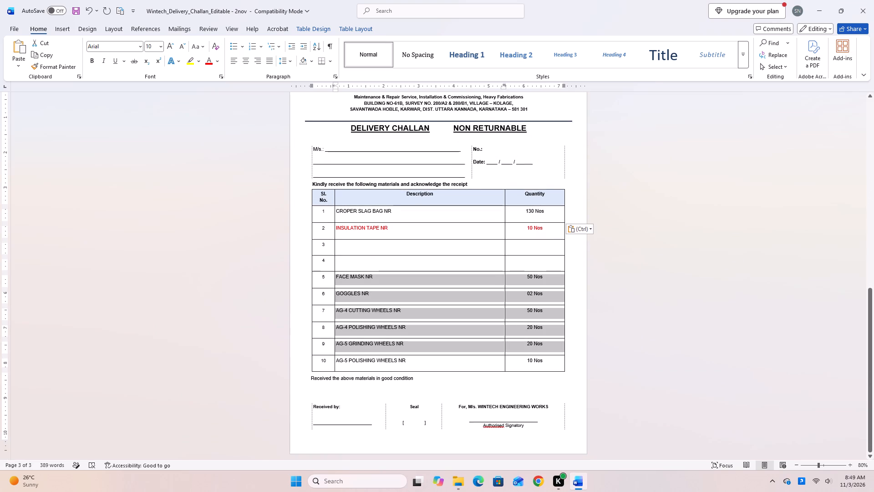
pyautogui.moveTo(534, 354); pyautogui.dragTo(536, 363)
pyautogui.moveTo(367, 278); pyautogui.dragTo(369, 253)
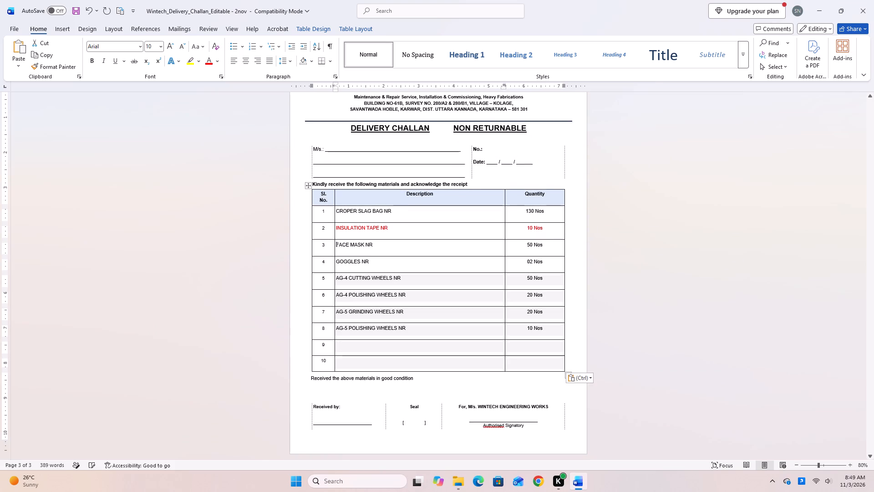
pyautogui.click(638, 313)
# Shift the second challan's items from GRINDING MACHINE – AG-4 through JALI STAND, with quantities, up into rows 1 to 9.
pyautogui.scroll(3, 638, 313)
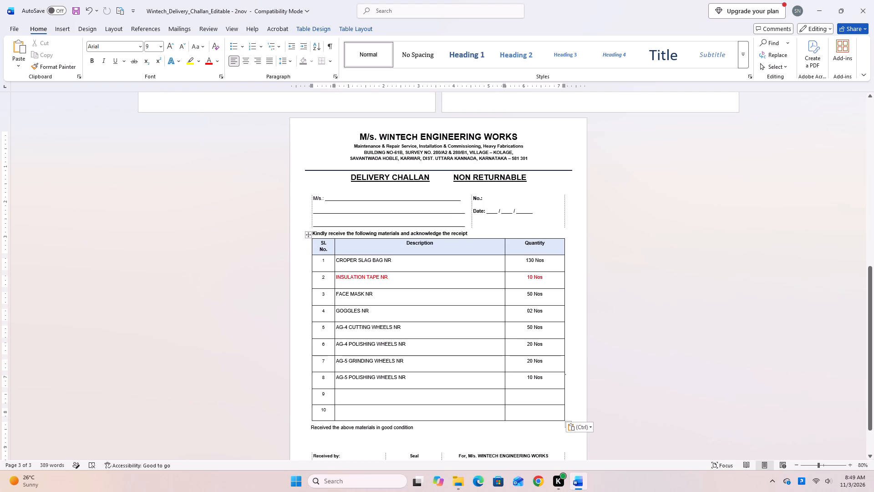
pyautogui.scroll(20, 638, 313)
pyautogui.scroll(3, 638, 313)
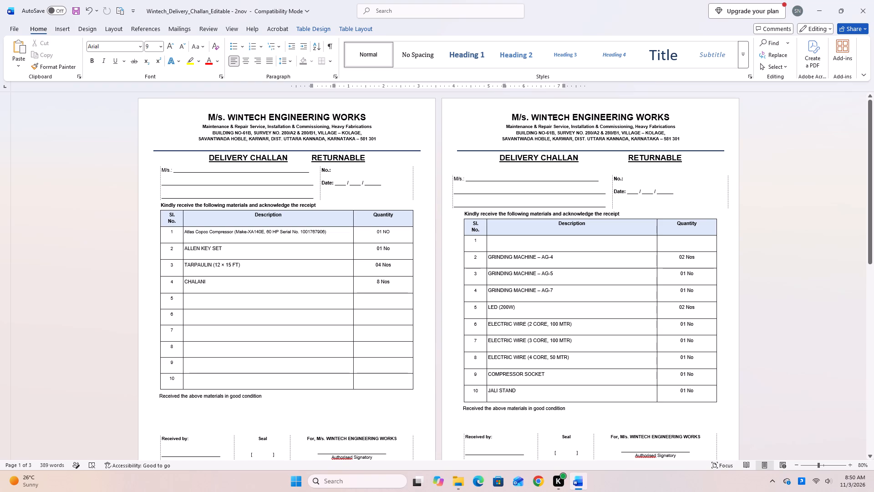
pyautogui.moveTo(491, 261); pyautogui.dragTo(512, 270)
pyautogui.moveTo(512, 270); pyautogui.dragTo(677, 401)
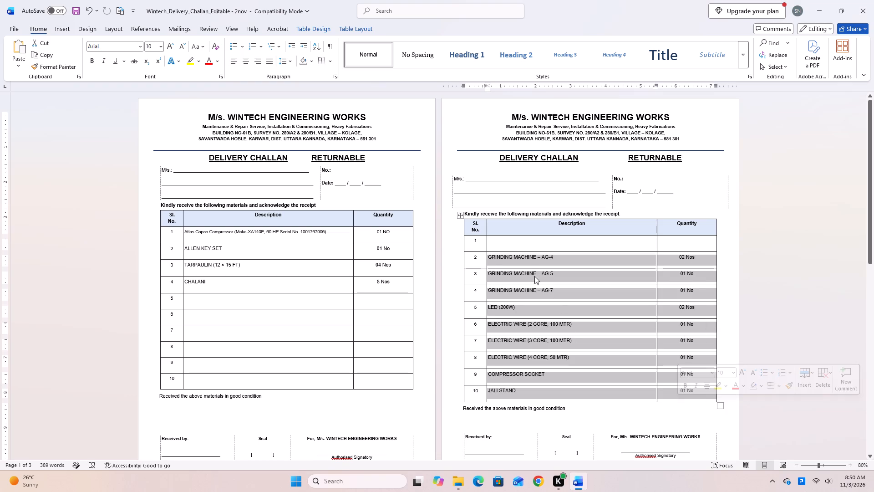
pyautogui.moveTo(508, 266); pyautogui.dragTo(509, 261)
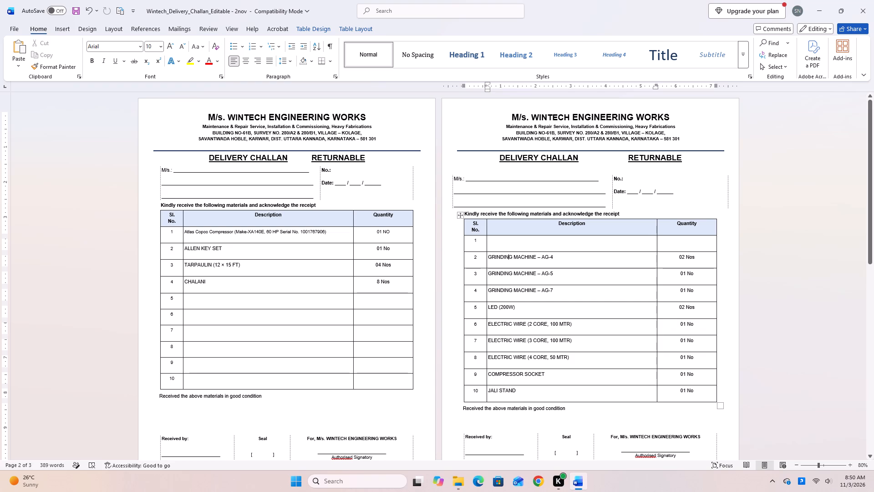
pyautogui.moveTo(490, 258); pyautogui.dragTo(676, 372)
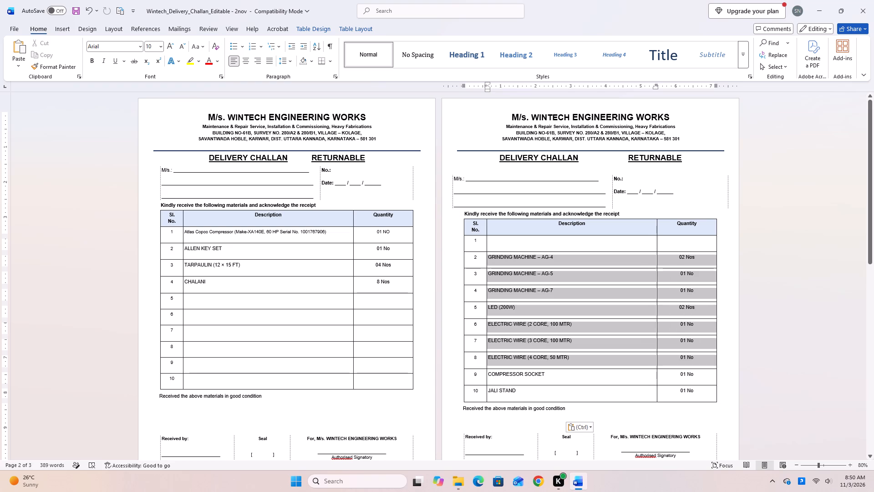
pyautogui.moveTo(676, 372); pyautogui.dragTo(692, 391)
pyautogui.moveTo(501, 257); pyautogui.dragTo(501, 246)
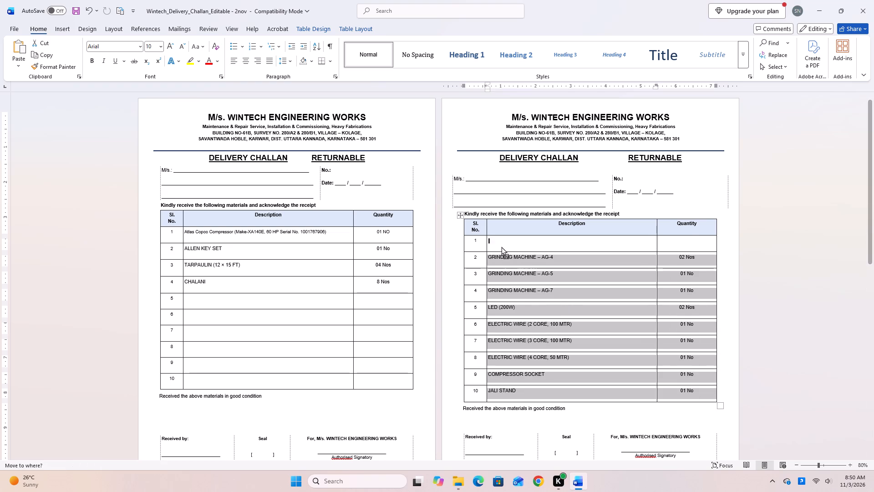
pyautogui.moveTo(501, 246); pyautogui.dragTo(501, 246)
pyautogui.click(495, 392)
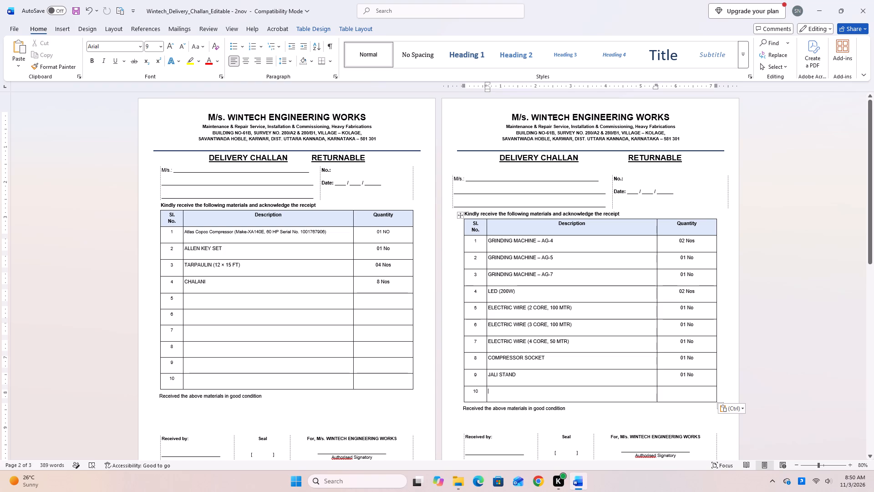
# Move ALLEN KEY SET with its 01 No quantity from row 2 of the first challan into the empty row 10 of the second challan.
pyautogui.moveTo(185, 252); pyautogui.dragTo(395, 254)
pyautogui.moveTo(235, 248); pyautogui.dragTo(511, 395)
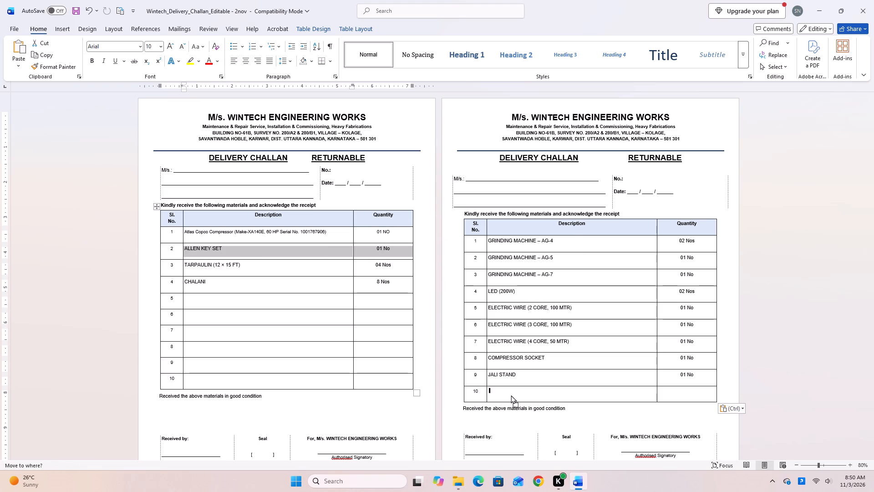
pyautogui.moveTo(511, 395); pyautogui.dragTo(521, 395)
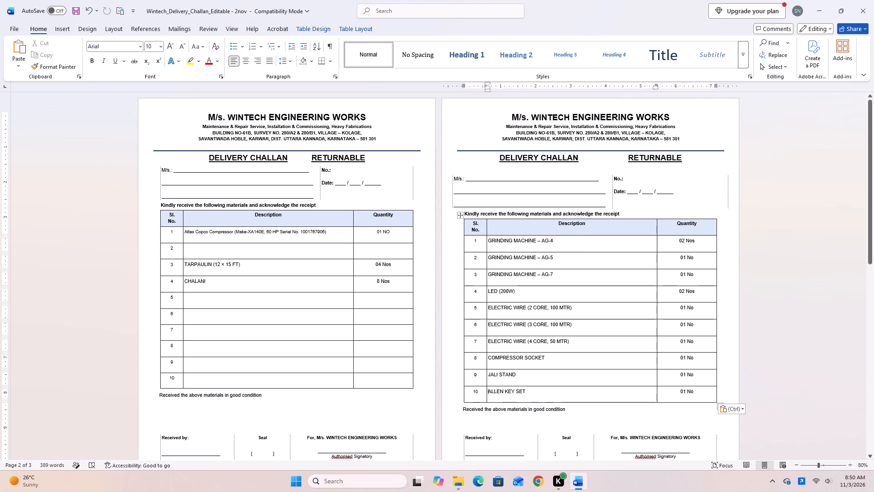
pyautogui.click(789, 324)
# Copy the text formatting of the TARPAULIN (12 × 15 FT) row onto the Atlas Copco Compressor row's description and quantity in the first challan.
pyautogui.moveTo(184, 263); pyautogui.dragTo(385, 265)
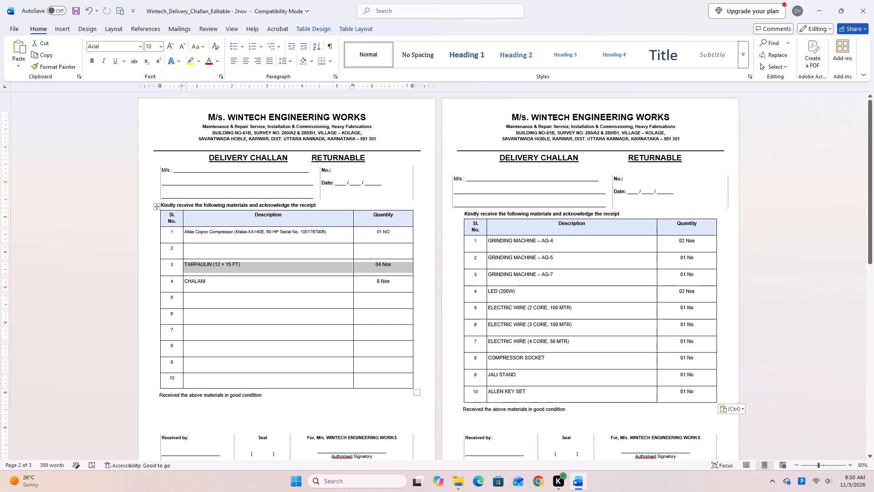
pyautogui.click(53, 70)
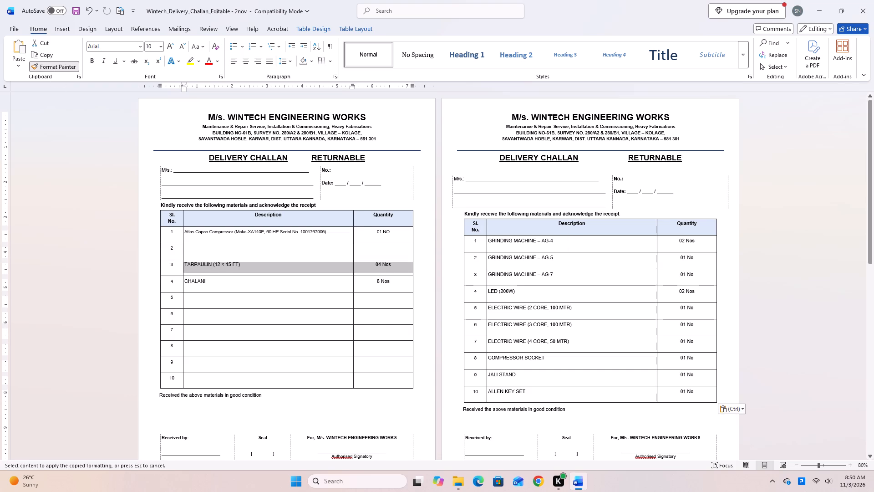
pyautogui.moveTo(185, 232); pyautogui.dragTo(396, 236)
pyautogui.click(289, 266)
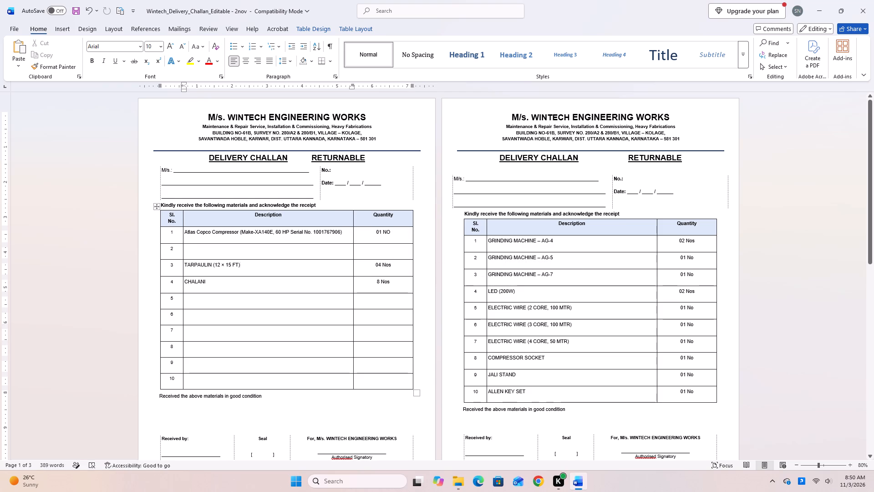
# Review the item rows and headings across the two returnable challans and the non-returnable challan.
pyautogui.scroll(-4, 331, 239)
pyautogui.scroll(4, 331, 239)
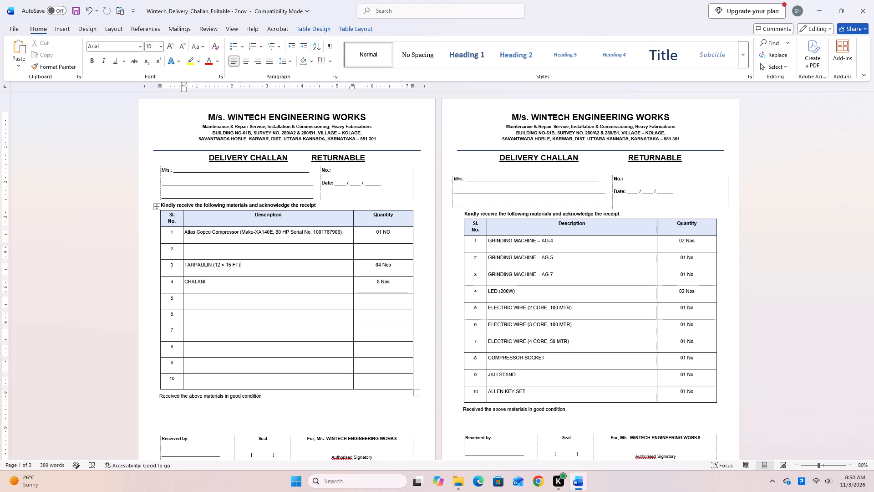
pyautogui.scroll(2, 210, 248)
pyautogui.scroll(-3, 573, 315)
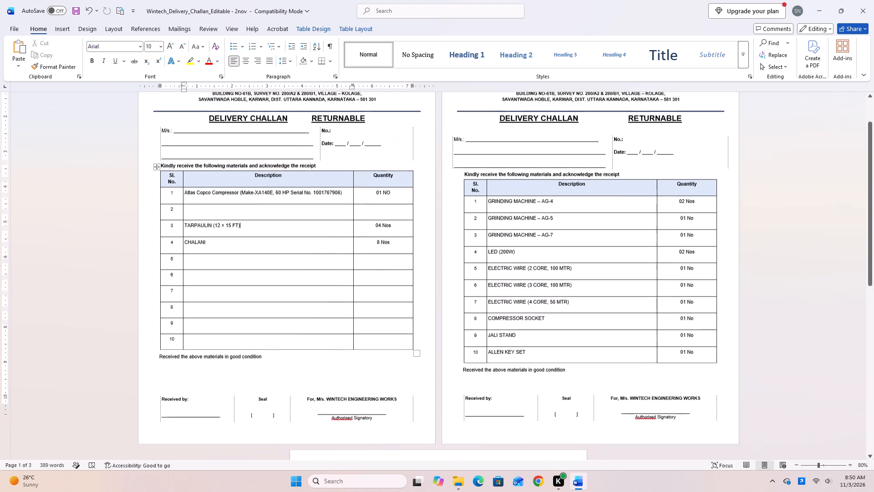
pyautogui.scroll(-12, 573, 315)
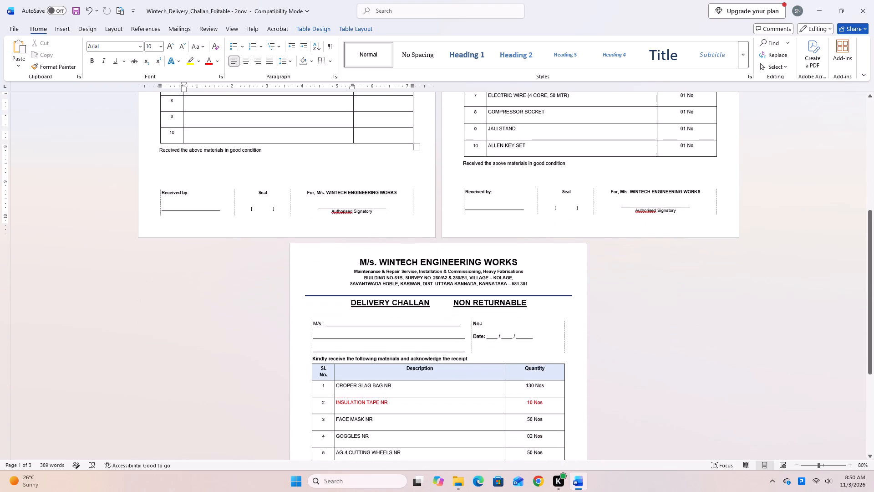
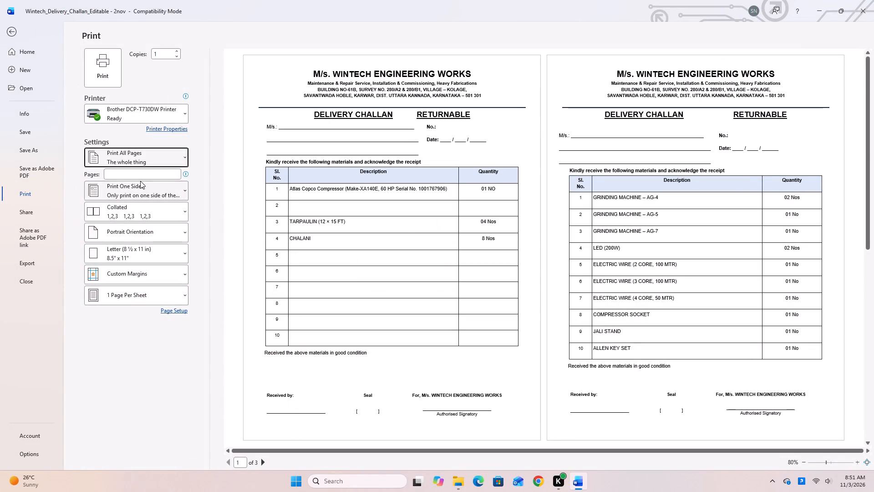
# Print only pages 2,3 of the delivery challan document.
pyautogui.click(134, 175)
pyautogui.press('2')
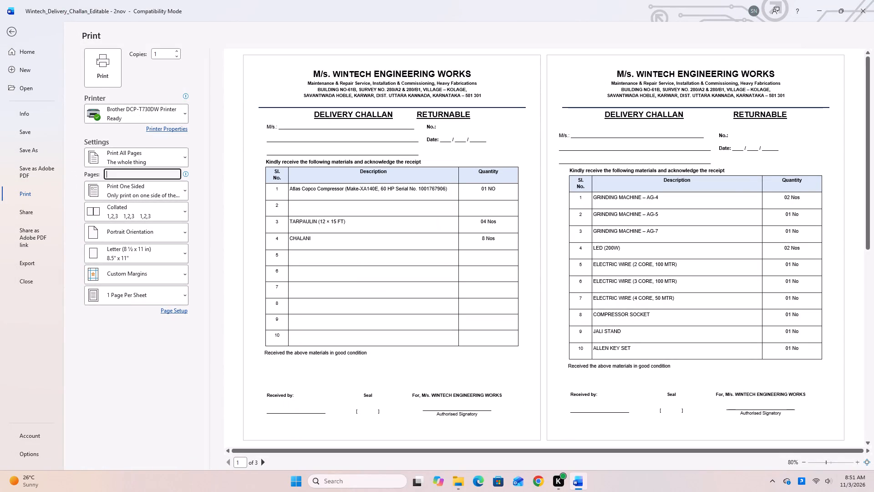
pyautogui.write(',3')
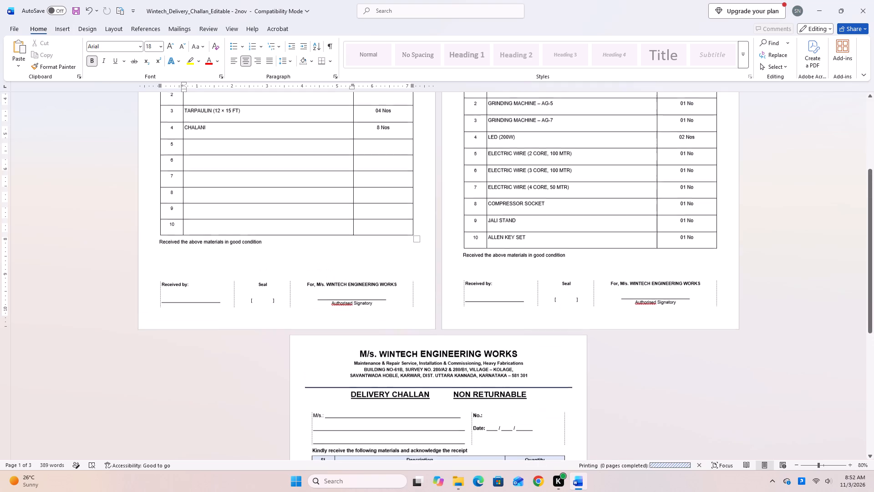
# Dismiss the Brother iPrint&Scan printer status notification.
pyautogui.scroll(8, 503, 255)
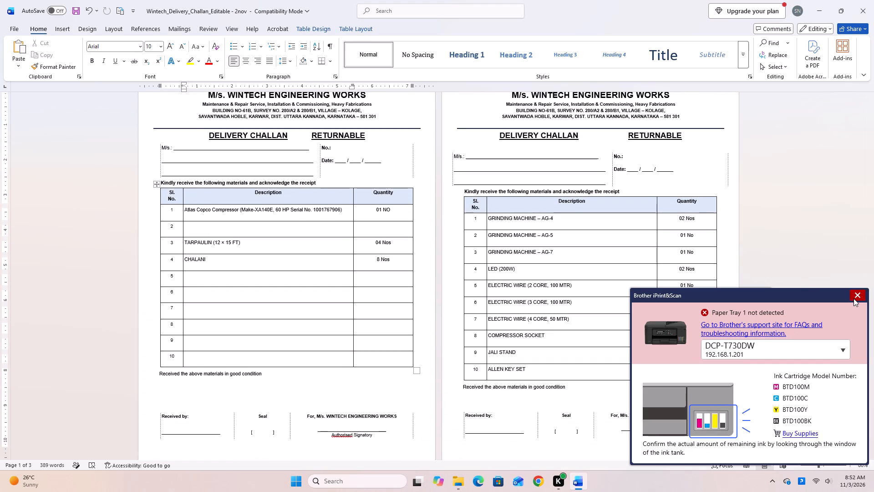
pyautogui.click(854, 298)
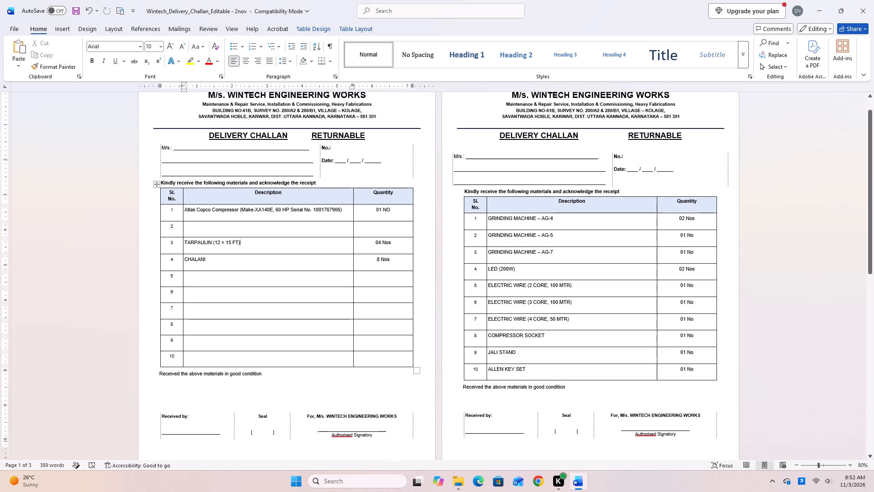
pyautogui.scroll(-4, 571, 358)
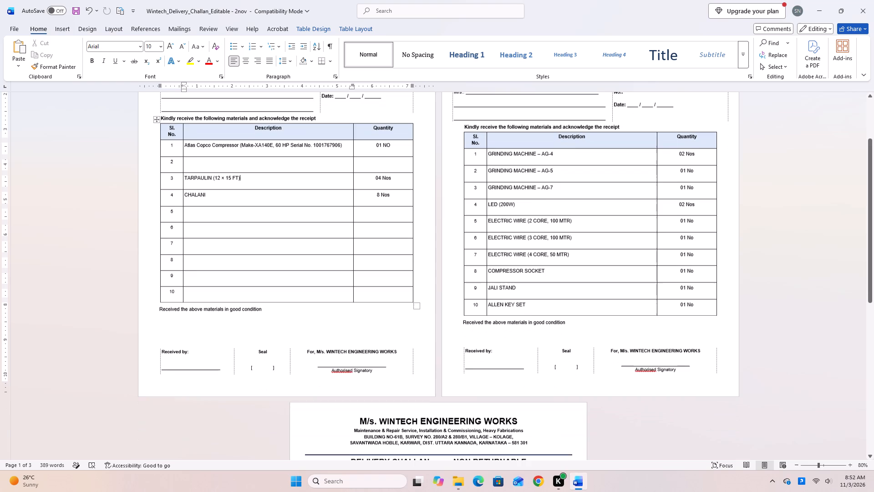